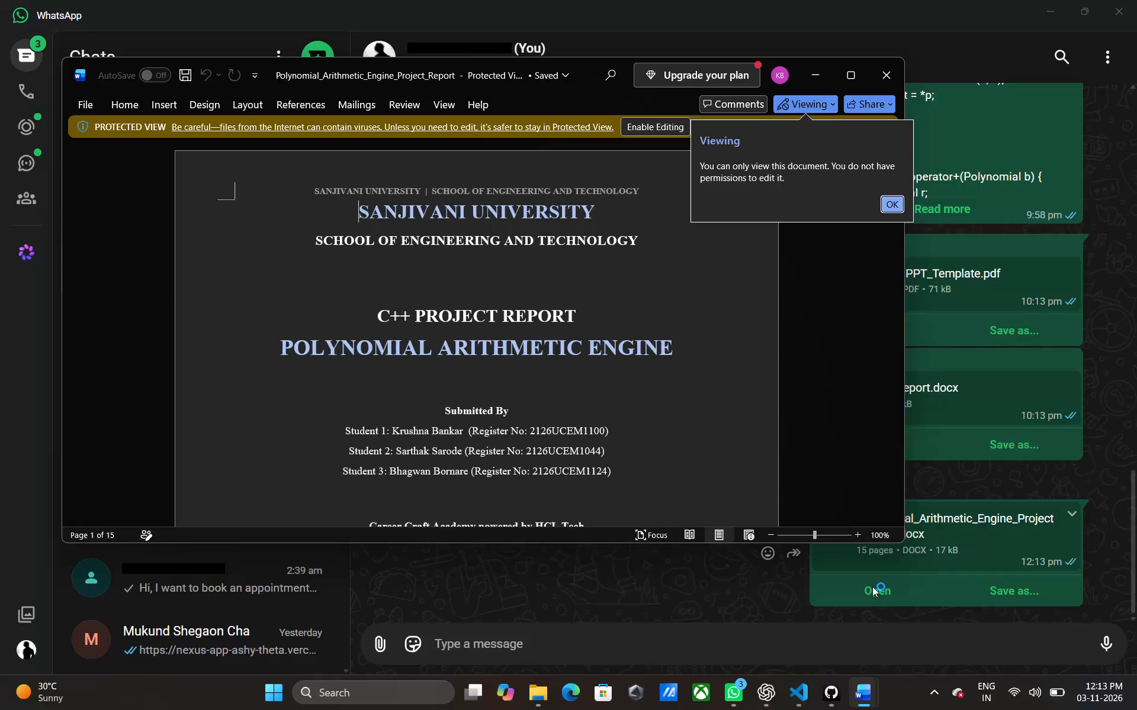
Dismiss the viewing notice, maximize the project report window and enable editing of the protected document.
{"action": "left_click", "coordinate": [891, 205]}
{"action": "left_click", "coordinate": [855, 78]}
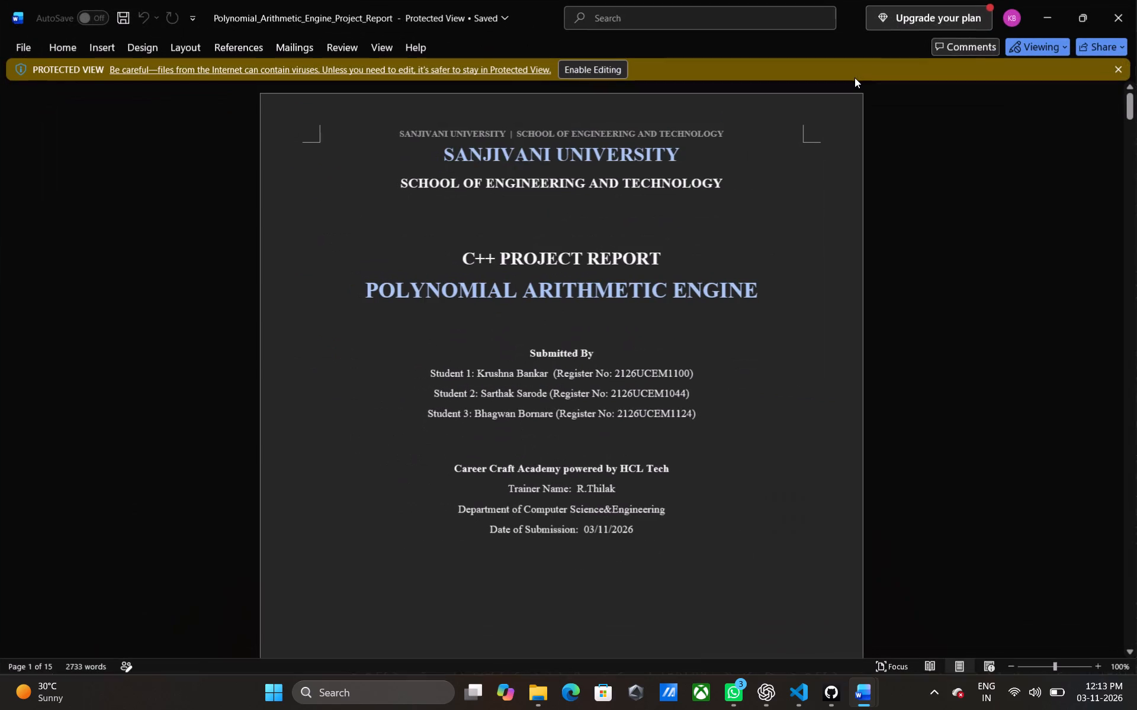
{"action": "scroll", "coordinate": [679, 338], "scroll_direction": "down", "scroll_amount": 6}
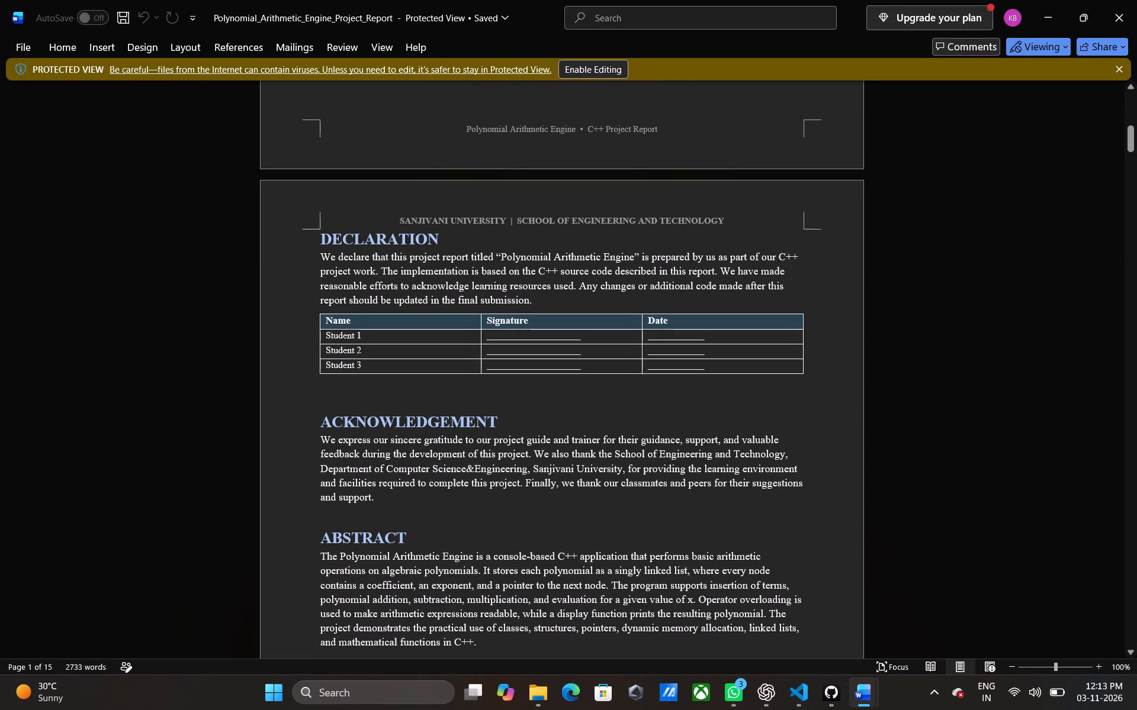
{"action": "left_click", "coordinate": [585, 333]}
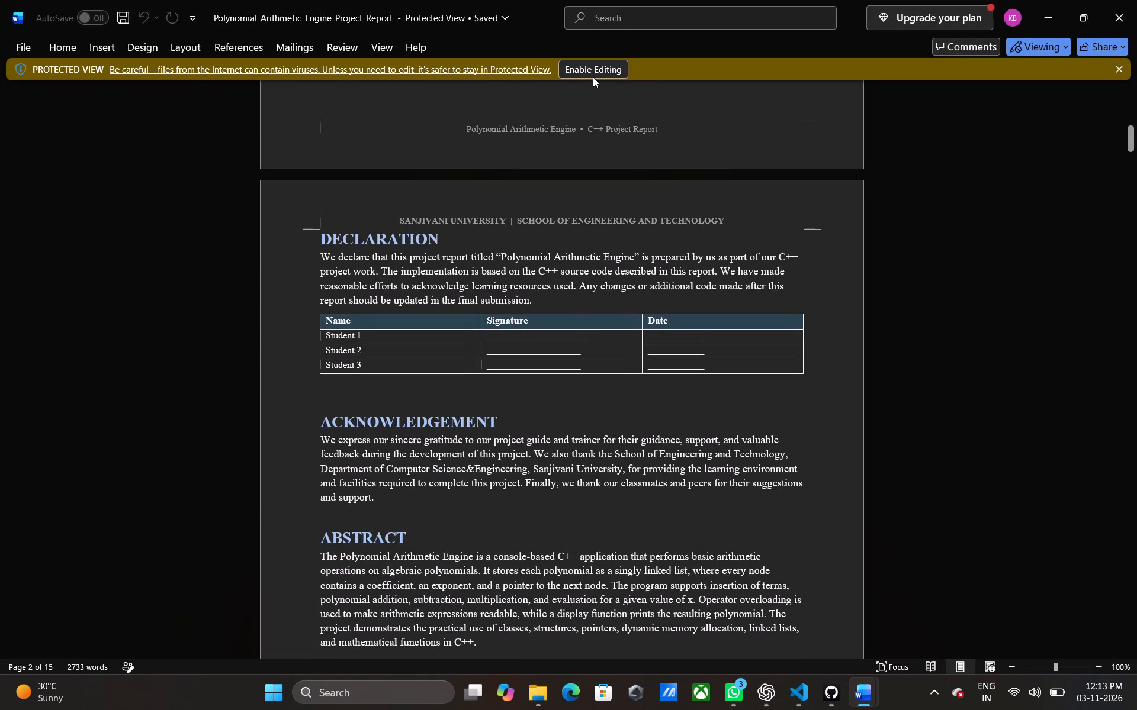
{"action": "left_click", "coordinate": [594, 72]}
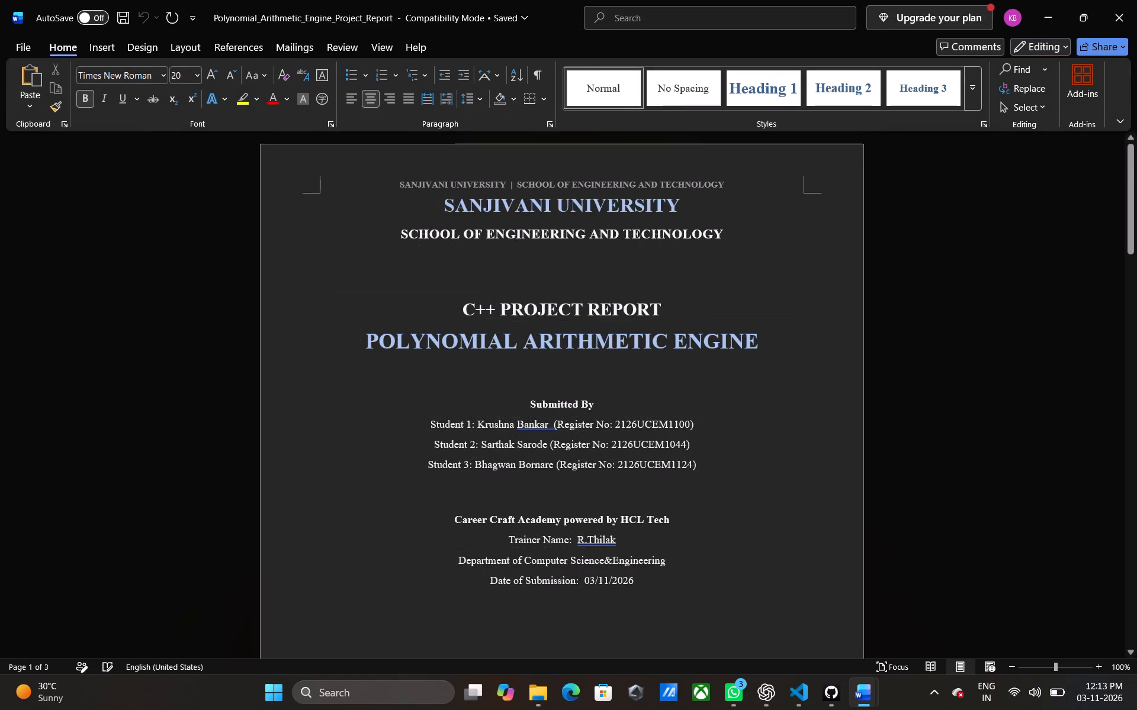
Place the text cursor at the end of Student 1's signature line in the Declaration table.
{"action": "scroll", "coordinate": [608, 377], "scroll_direction": "down", "scroll_amount": 6}
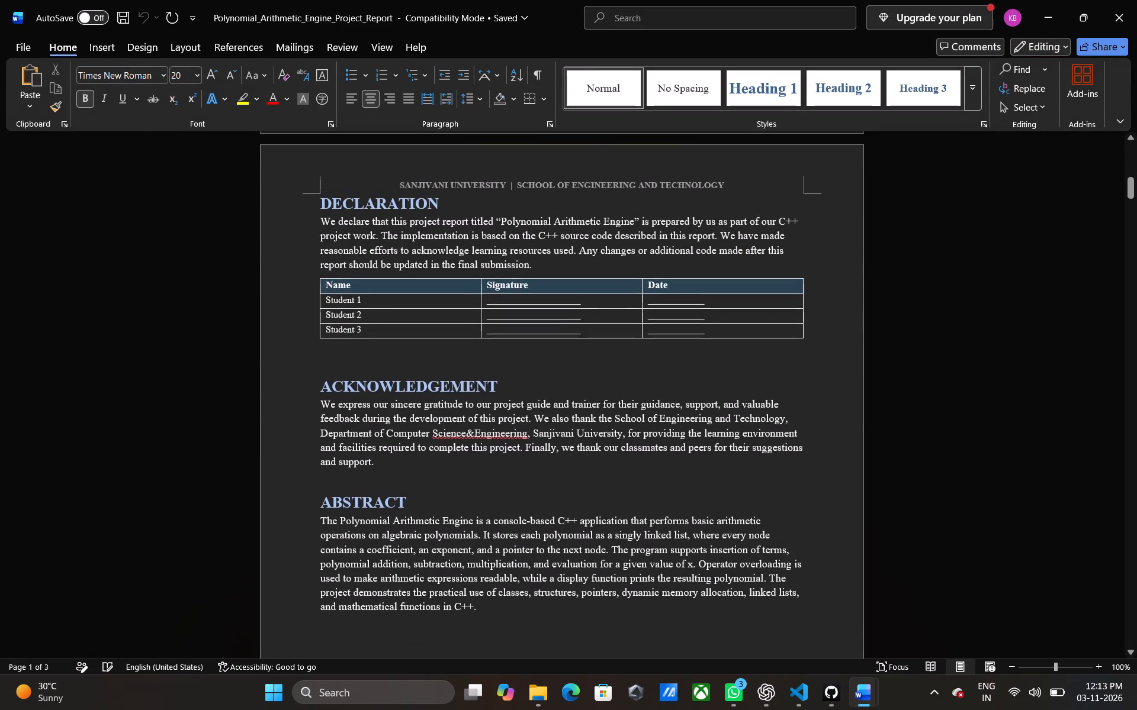
{"action": "left_click", "coordinate": [581, 298]}
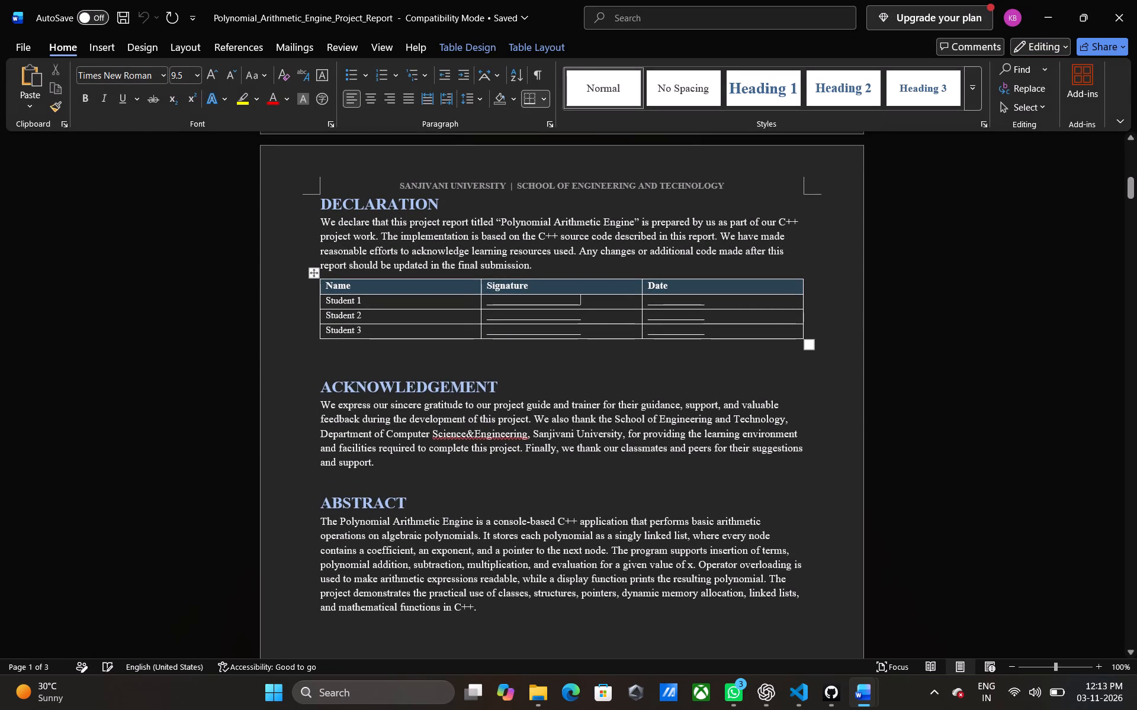
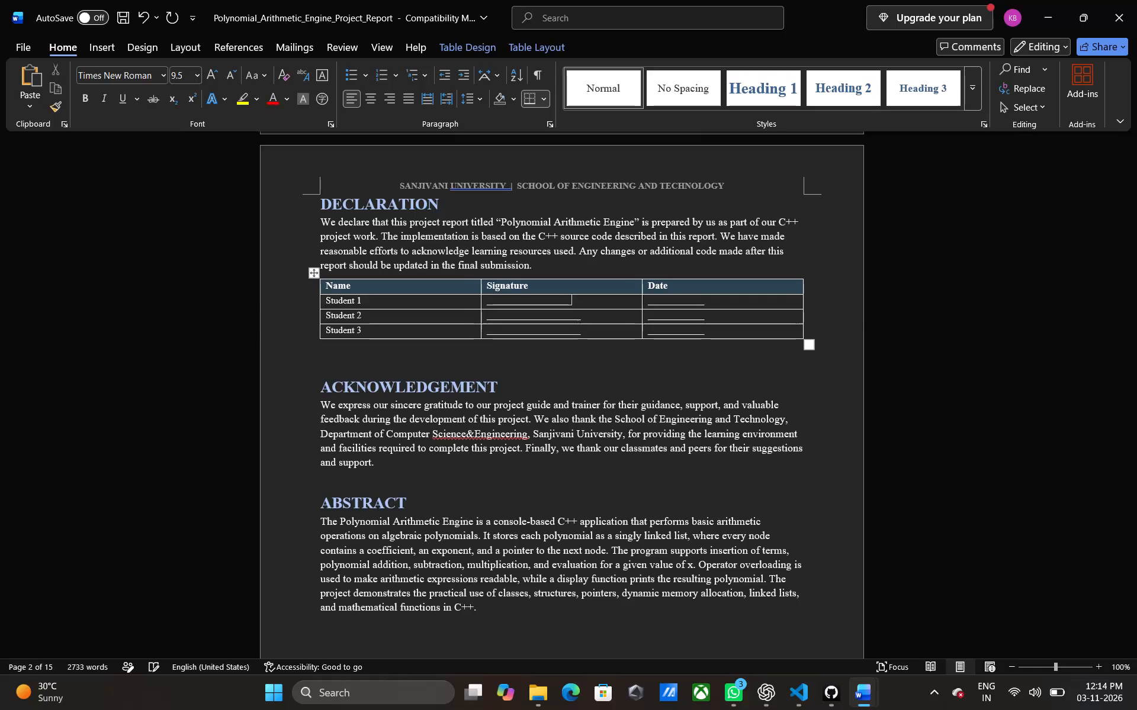
Delete the entire underscore placeholder line from Student 1's Signature cell in the Declaration table.
{"action": "key", "text": "BackSpace"}
{"action": "key", "text": "BackSpace"}
{"action": "key", "text": "BackSpace"}
{"action": "key", "text": "BackSpace"}
{"action": "key", "text": "BackSpace"}
{"action": "key", "text": "BackSpace"}
{"action": "key", "text": "BackSpace"}
{"action": "key", "text": "BackSpace"}
{"action": "key", "text": "BackSpace"}
{"action": "key", "text": "BackSpace"}
{"action": "key", "text": "BackSpace"}
{"action": "key", "text": "BackSpace"}
{"action": "key", "text": "BackSpace"}
{"action": "key", "text": "BackSpace"}
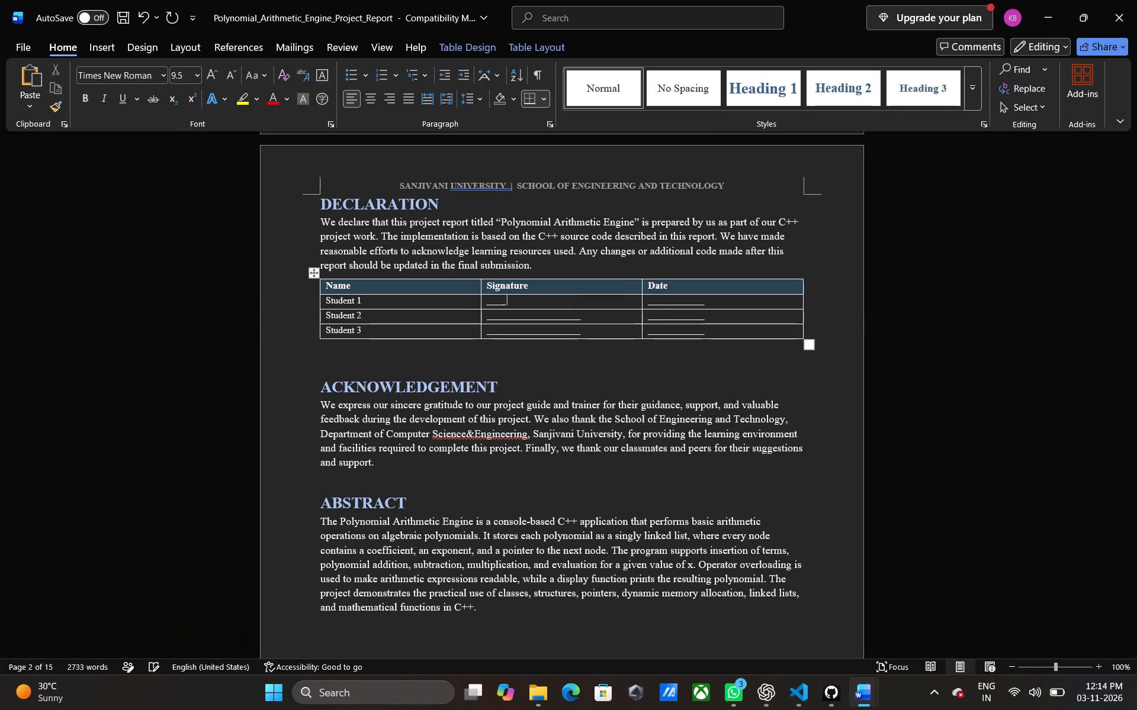
{"action": "key", "text": "BackSpace"}
{"action": "key", "text": "BackSpace"}
{"action": "key", "text": "BackSpace"}
{"action": "key", "text": "BackSpace"}
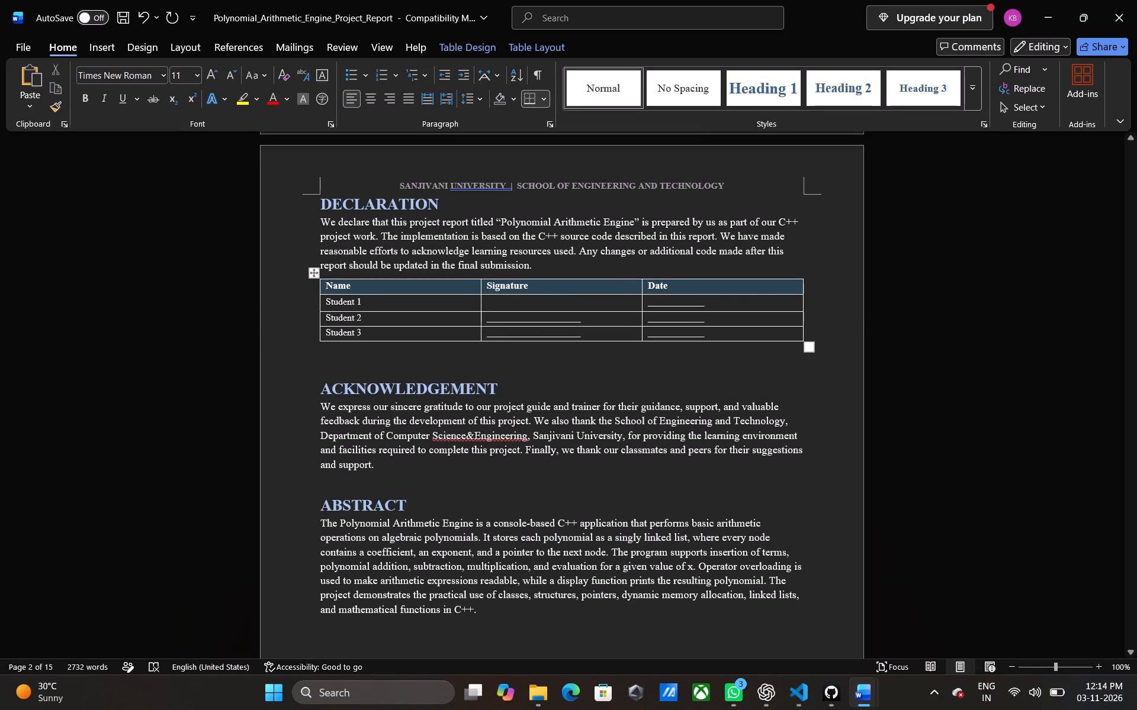
Insert the student's handwritten signature picture into the emptied Signature cell of the Student 1 row.
{"action": "left_click", "coordinate": [490, 303]}
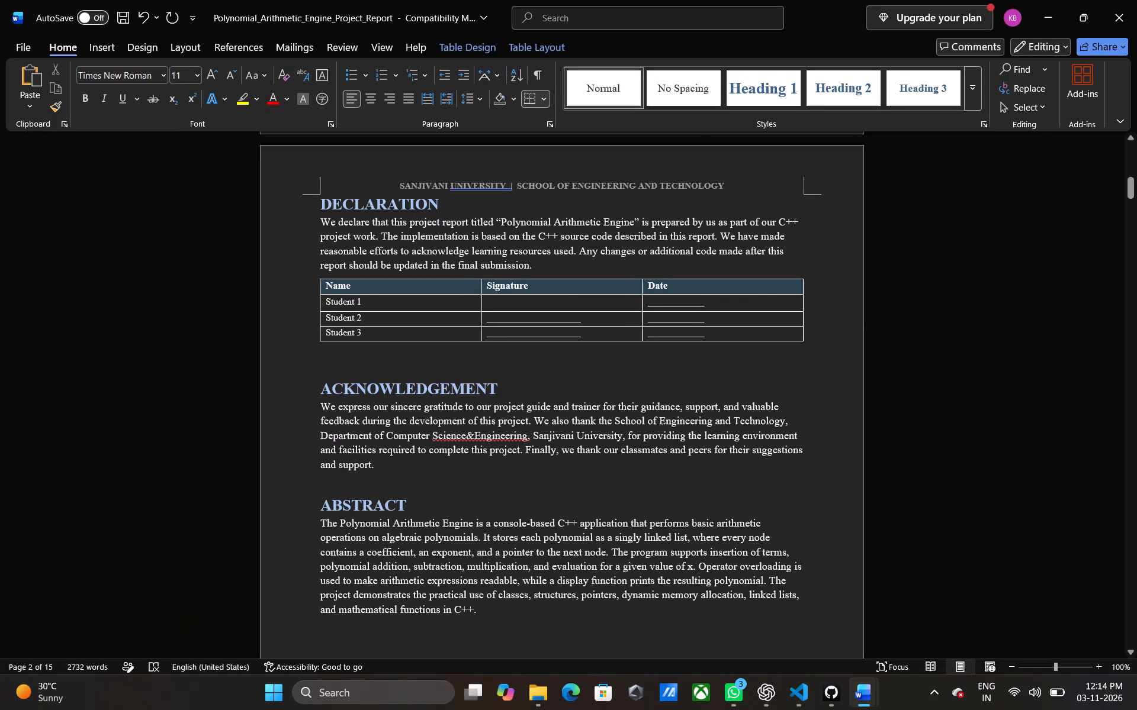
{"action": "left_click", "coordinate": [100, 46]}
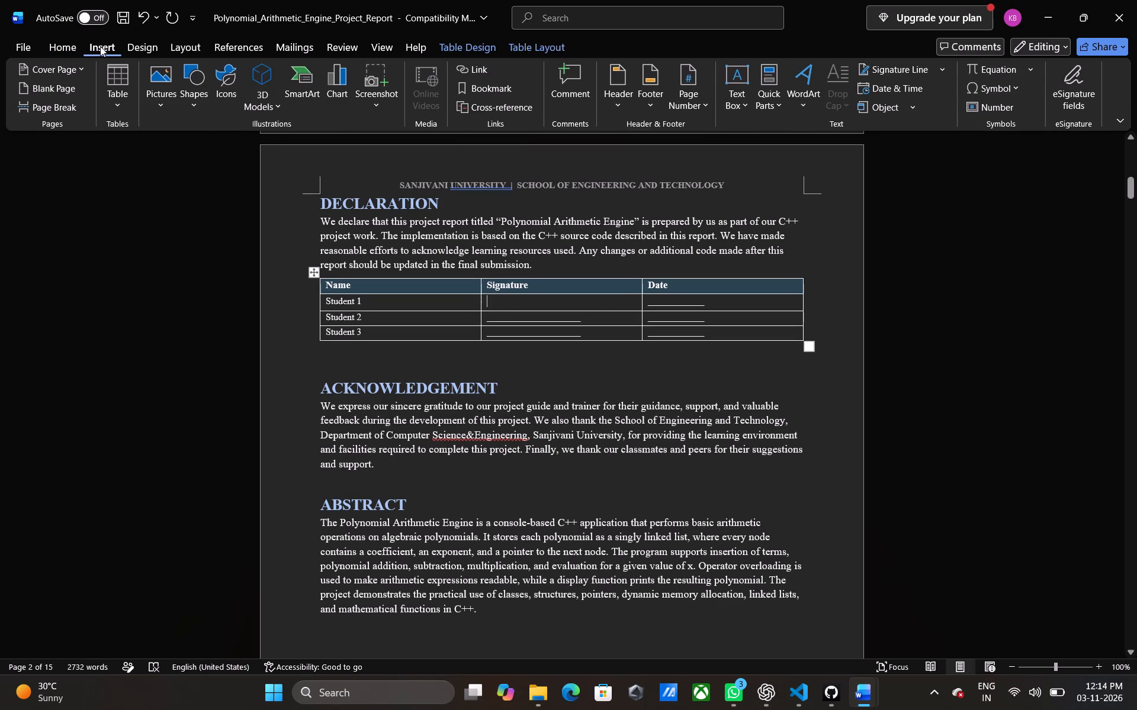
{"action": "left_click", "coordinate": [159, 95]}
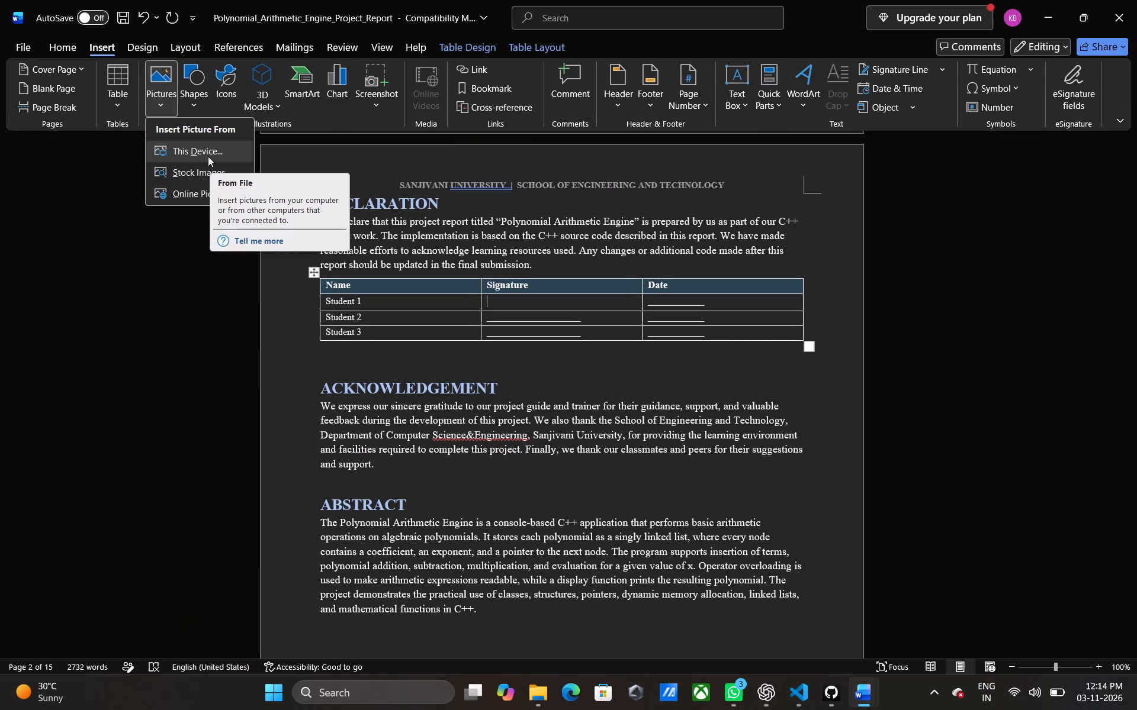
Insert the picture "WhatsApp Image 2026-11-03 at 11.54.51 AM" from drive D's Games folder into Student 1's Signature cell.
{"action": "left_click", "coordinate": [191, 148]}
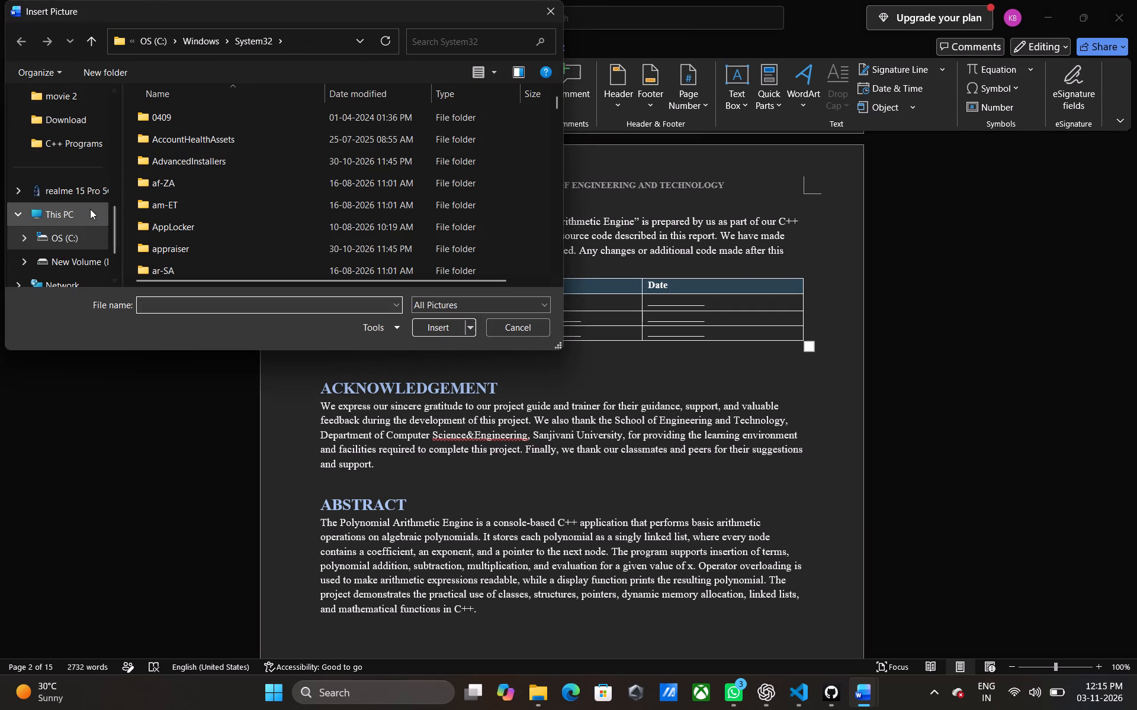
{"action": "left_click", "coordinate": [87, 257]}
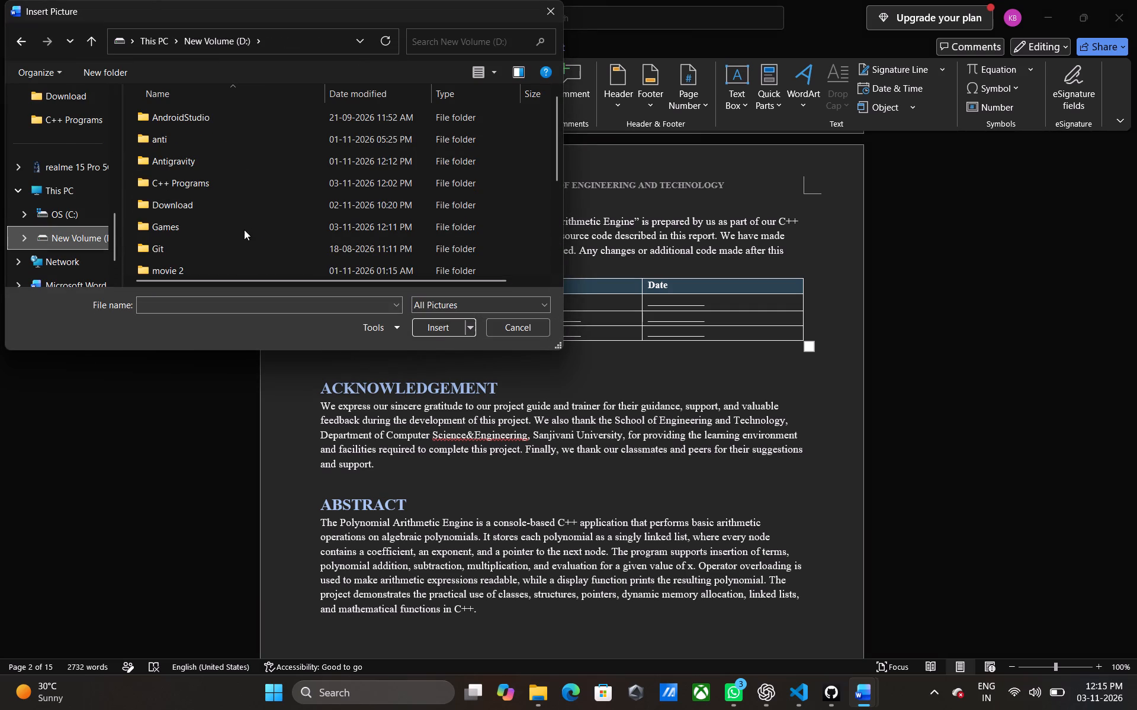
{"action": "double_click", "coordinate": [245, 231]}
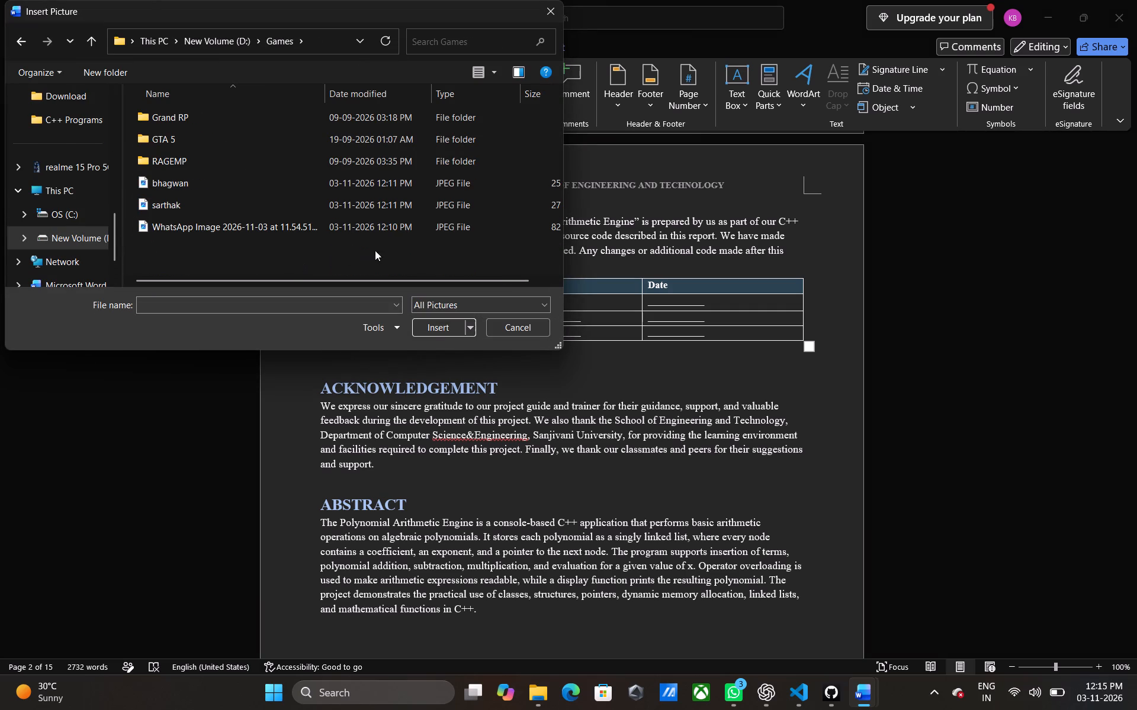
{"action": "left_click", "coordinate": [289, 224]}
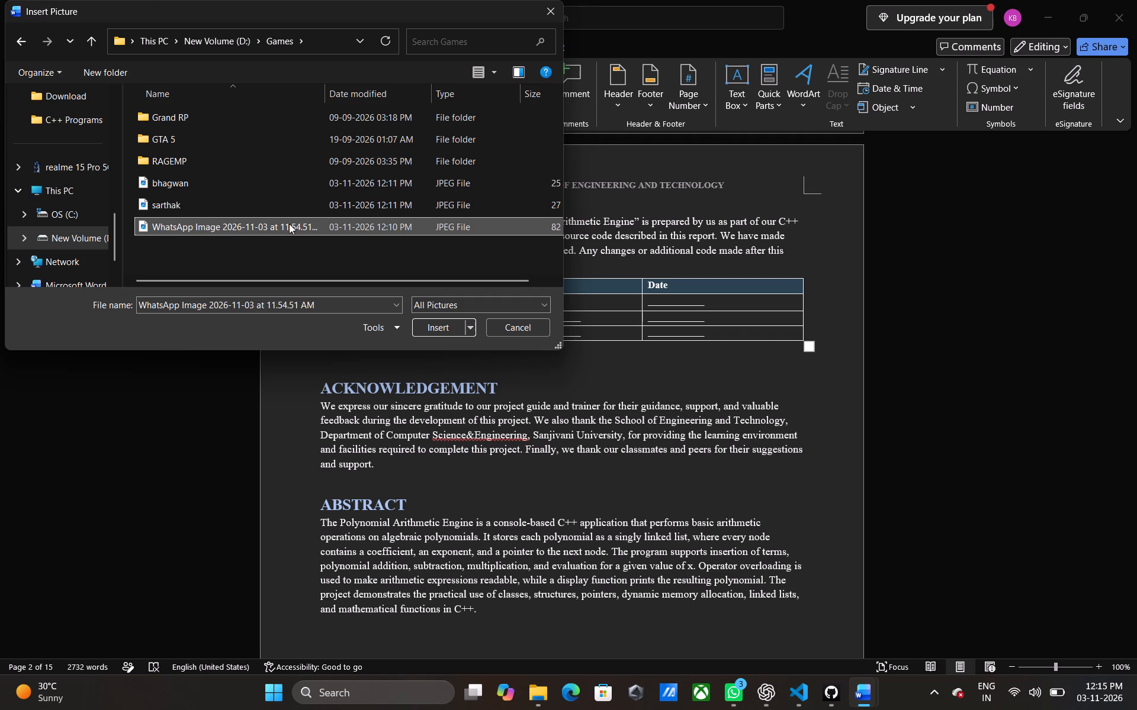
{"action": "left_click", "coordinate": [442, 326]}
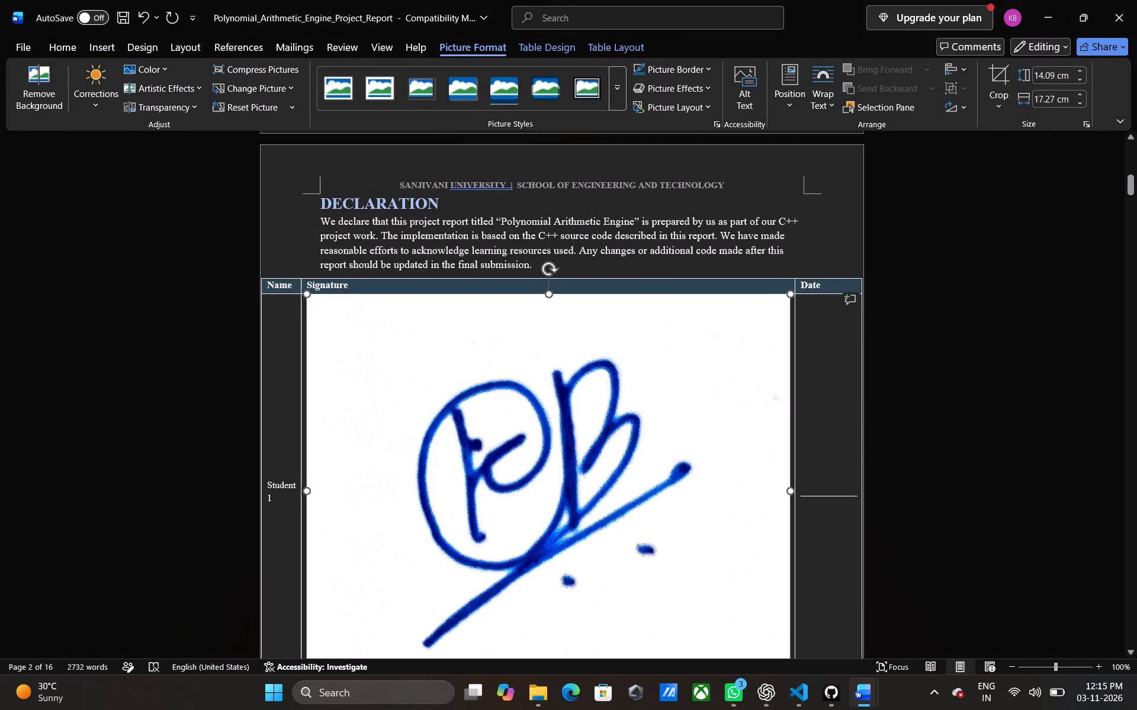
Shrink the signature picture in the Student 1 row vertically to less than half its height, keeping its width.
{"action": "scroll", "coordinate": [916, 254], "scroll_direction": "left", "scroll_amount": 1}
{"action": "scroll", "coordinate": [916, 254], "scroll_direction": "down", "scroll_amount": 3}
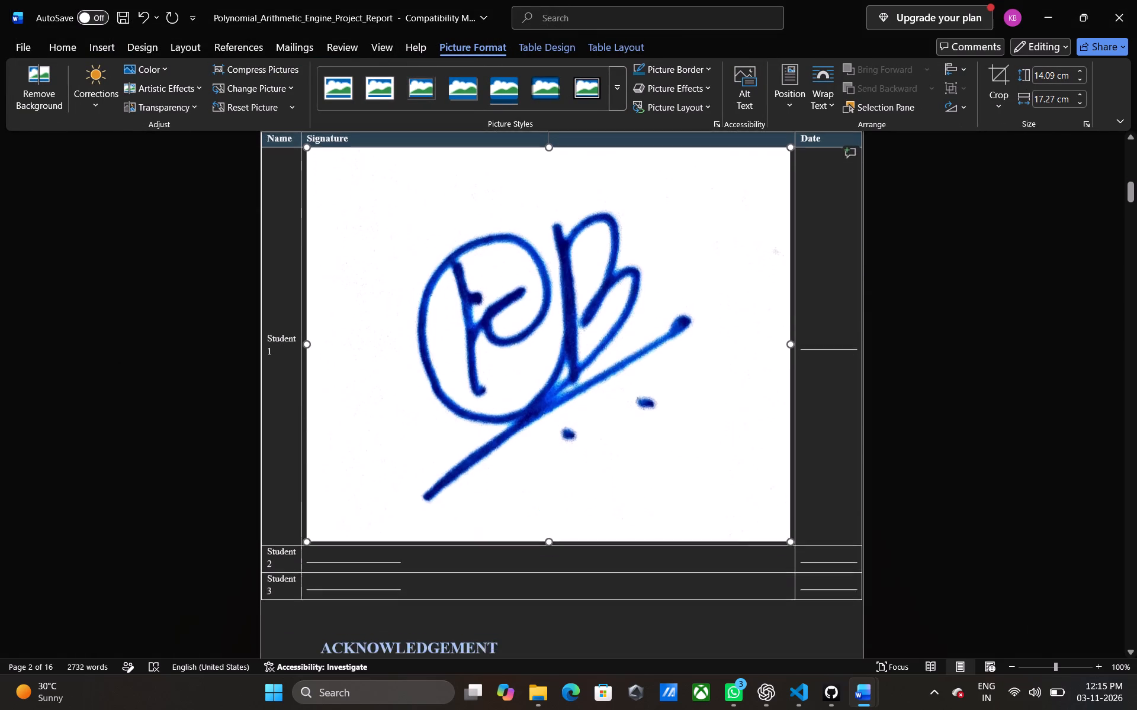
{"action": "scroll", "coordinate": [916, 254], "scroll_direction": "down", "scroll_amount": 1}
{"action": "scroll", "coordinate": [918, 391], "scroll_direction": "up", "scroll_amount": 1}
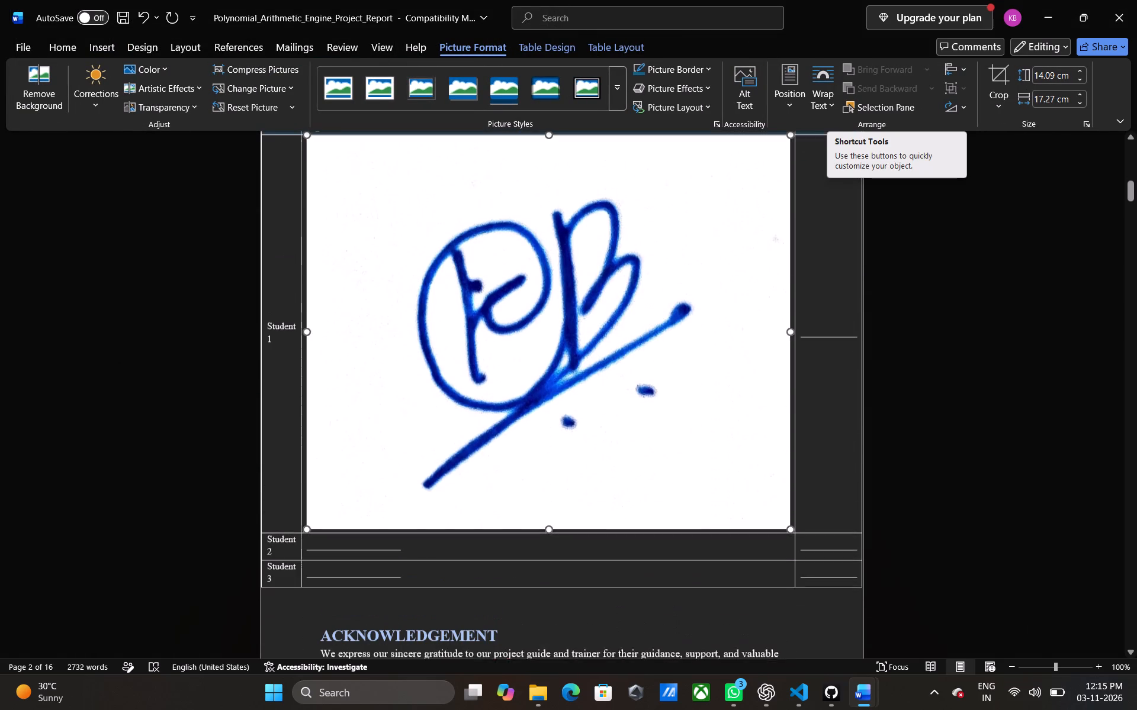
{"action": "scroll", "coordinate": [918, 391], "scroll_direction": "up", "scroll_amount": 1}
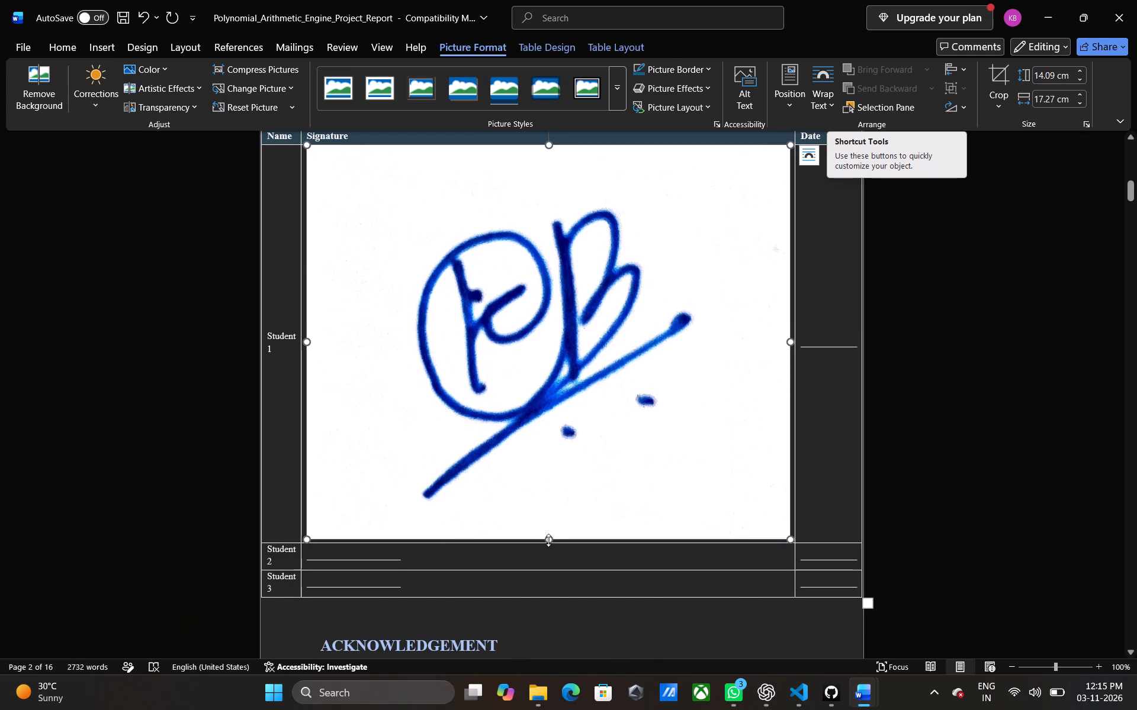
{"action": "left_click_drag", "start_coordinate": [548, 540], "coordinate": [544, 311]}
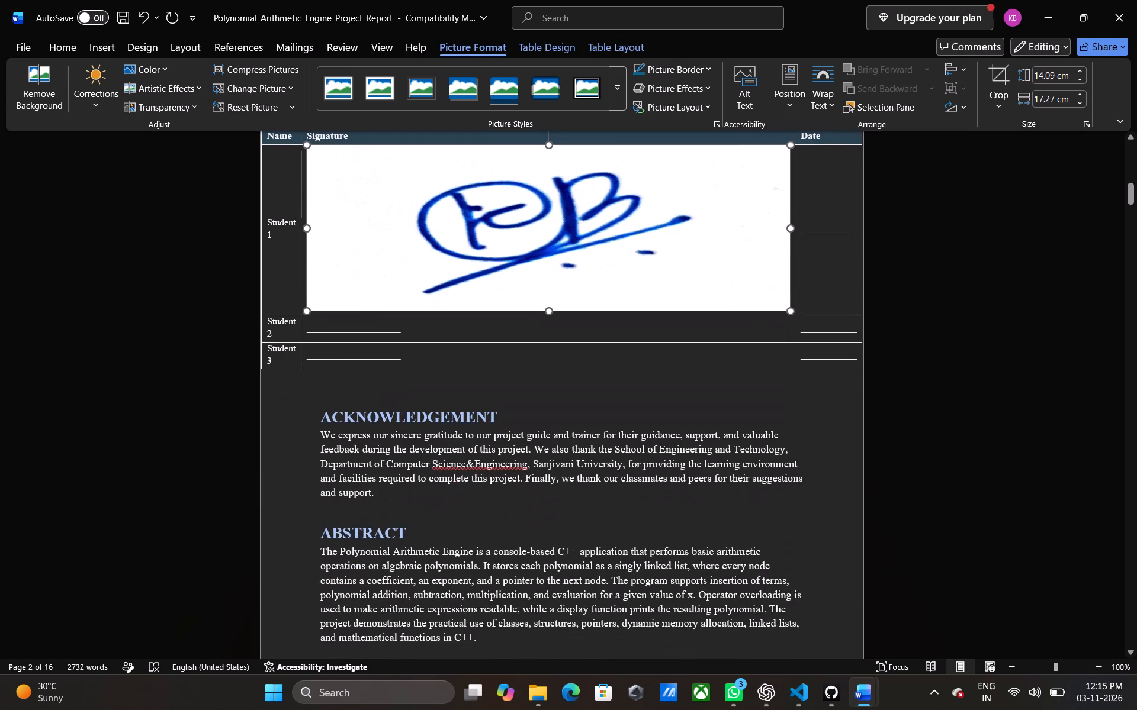
{"action": "left_click_drag", "start_coordinate": [544, 311], "coordinate": [544, 312]}
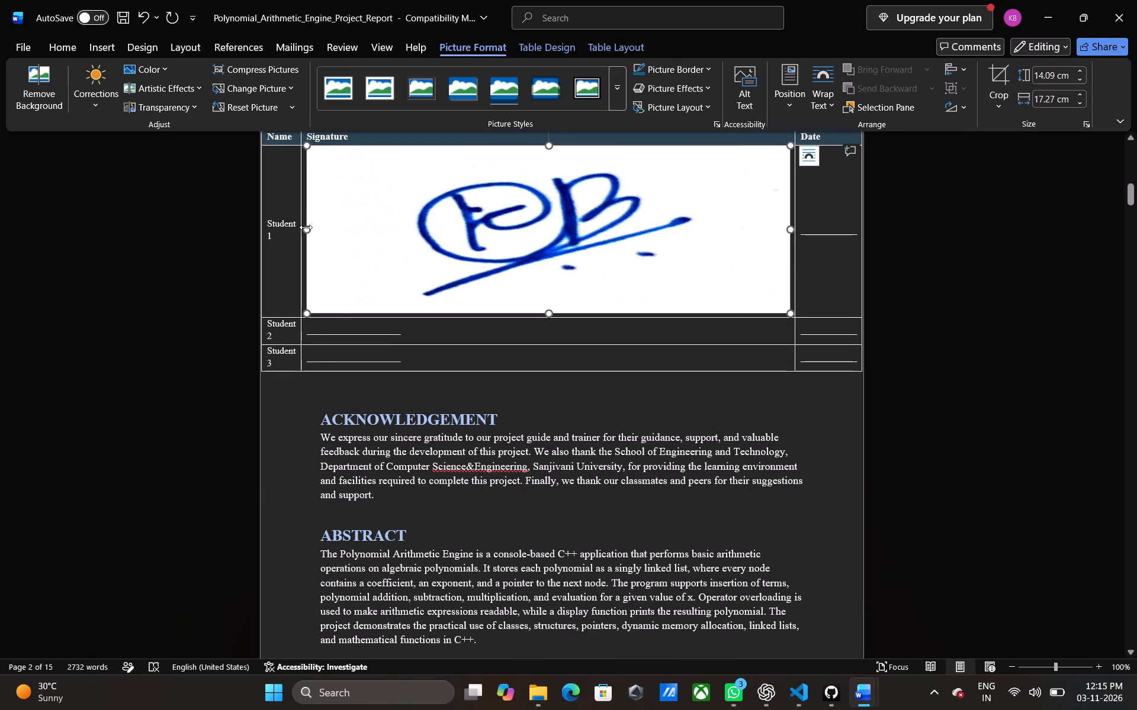
Shrink the signature picture to about 1.44 cm high and 4.53 cm wide, and deselect it.
{"action": "left_click_drag", "start_coordinate": [306, 227], "coordinate": [452, 225]}
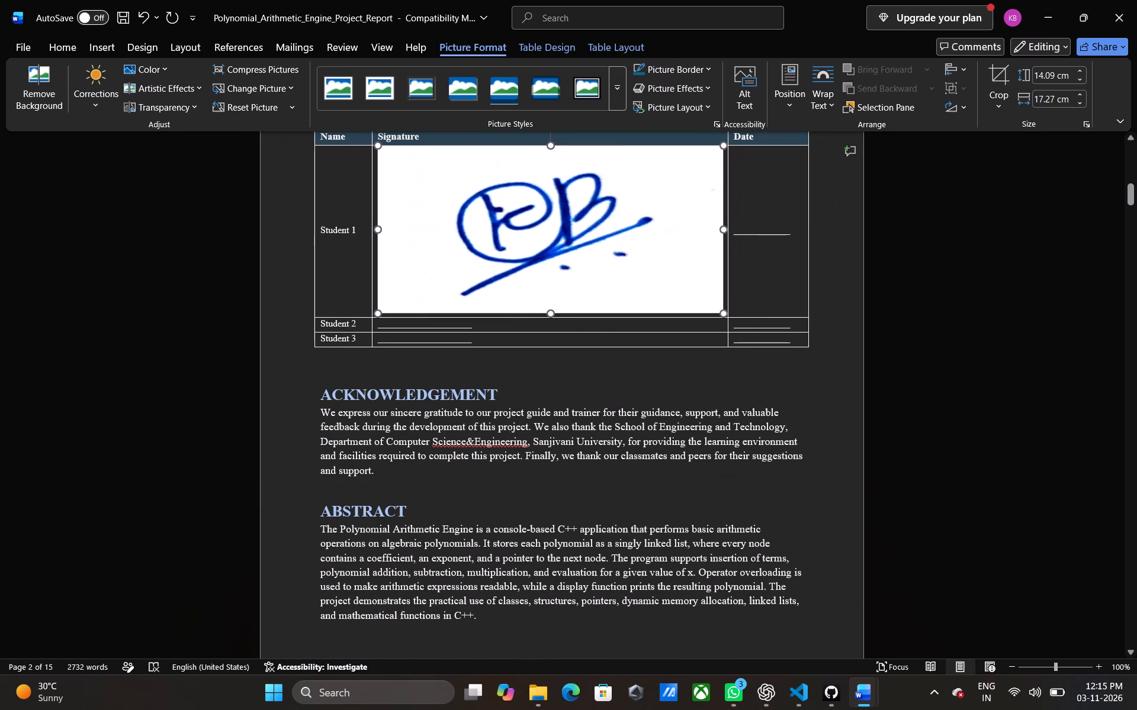
{"action": "left_click_drag", "start_coordinate": [452, 225], "coordinate": [537, 235]}
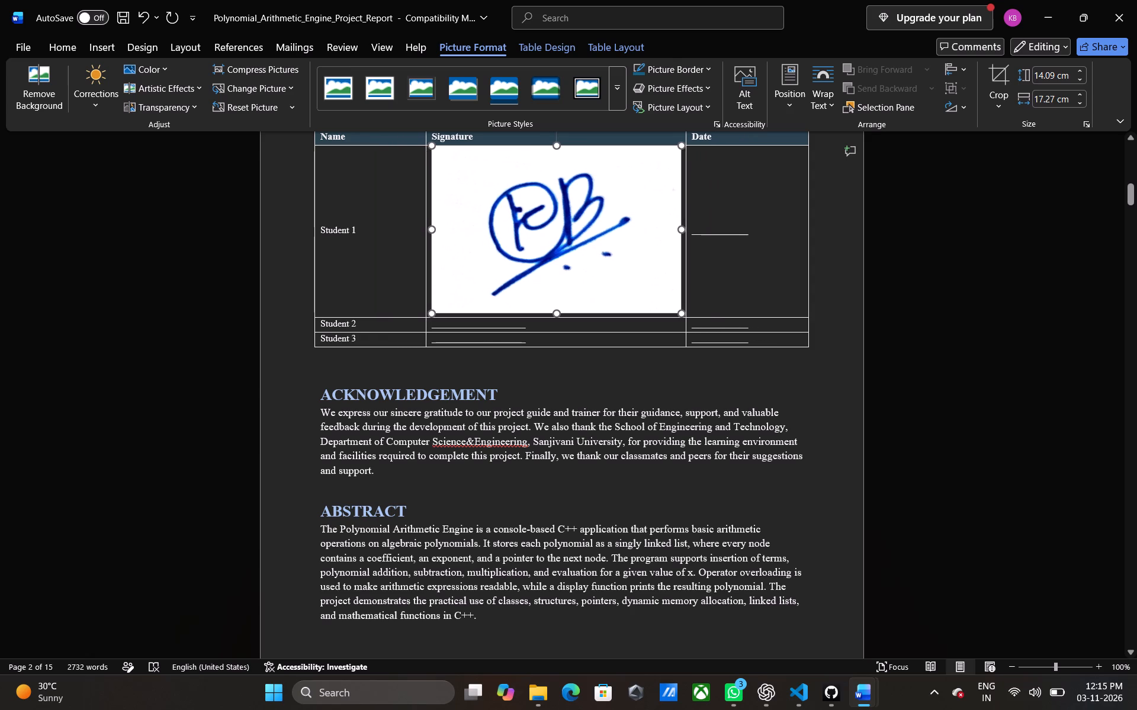
{"action": "left_click_drag", "start_coordinate": [537, 235], "coordinate": [450, 257]}
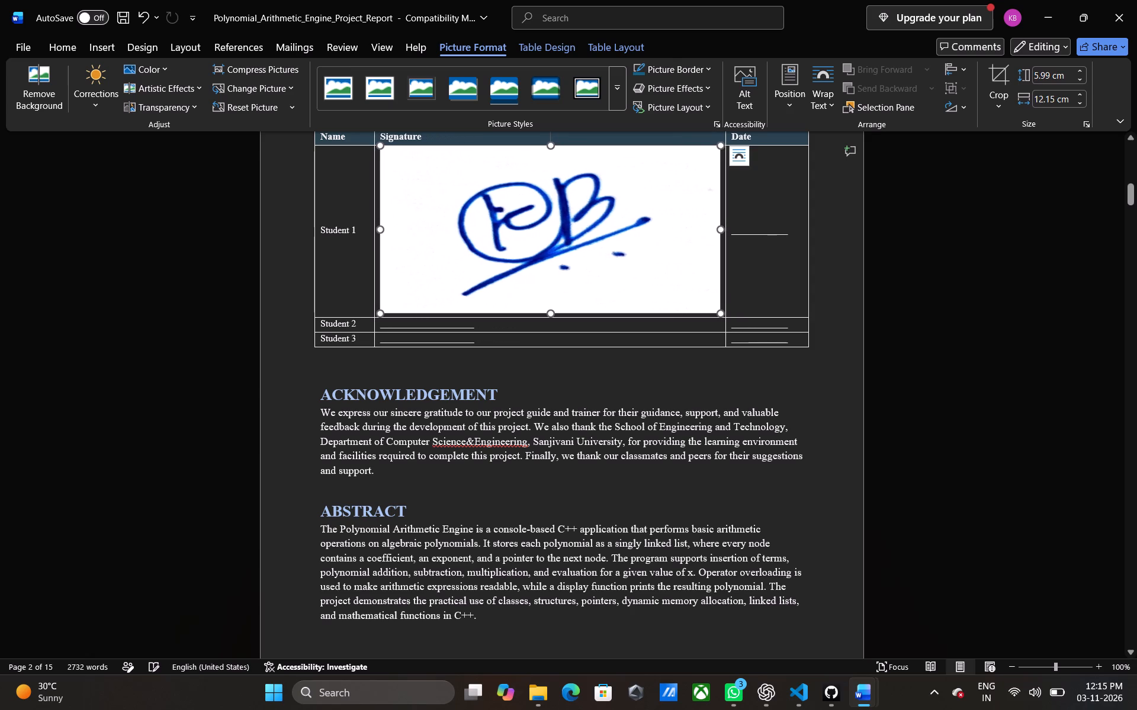
{"action": "left_click_drag", "start_coordinate": [551, 312], "coordinate": [548, 254]}
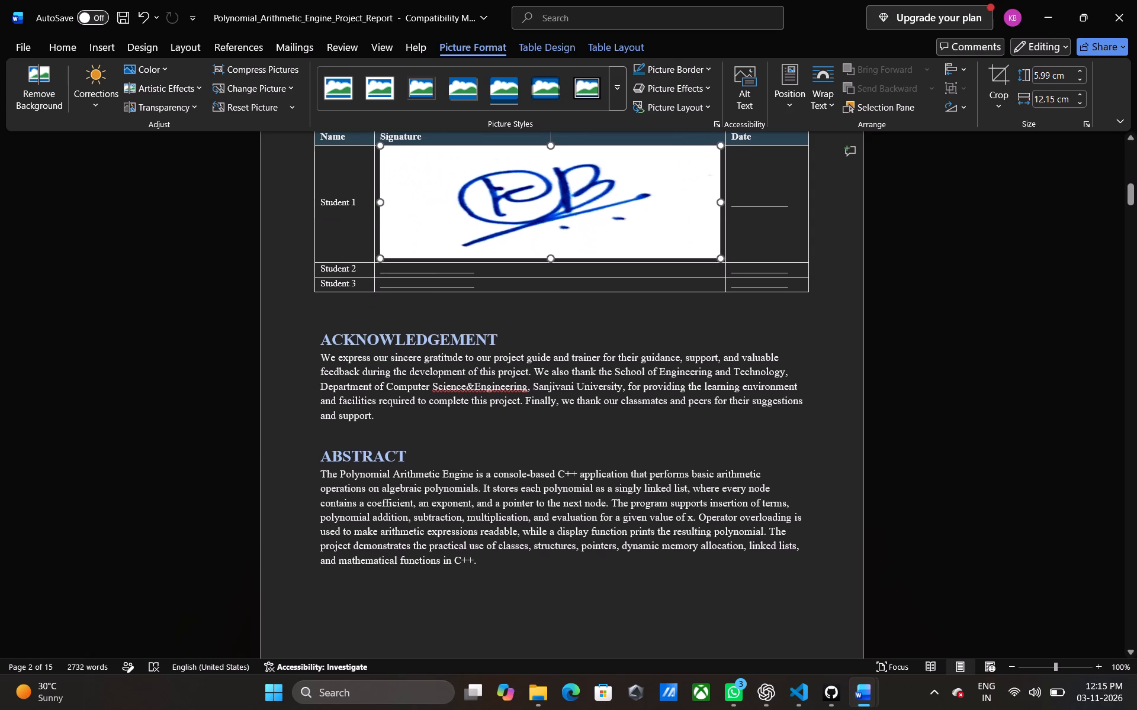
{"action": "left_click_drag", "start_coordinate": [548, 254], "coordinate": [548, 243]}
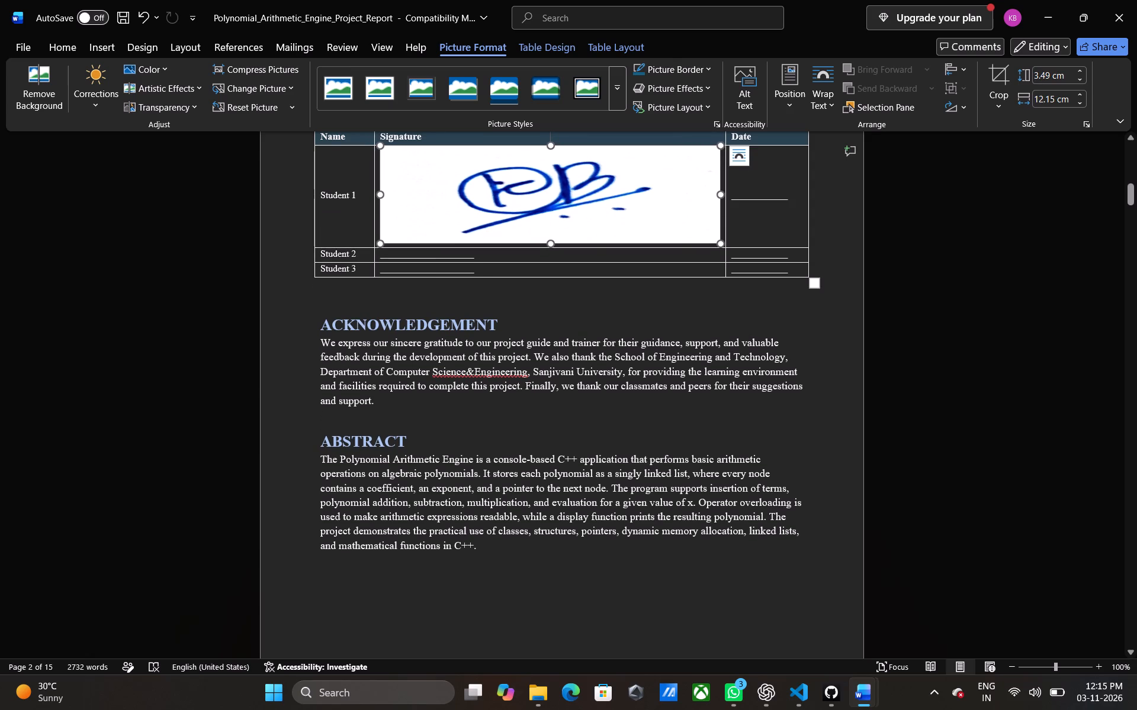
{"action": "scroll", "coordinate": [875, 243], "scroll_direction": "up", "scroll_amount": 1}
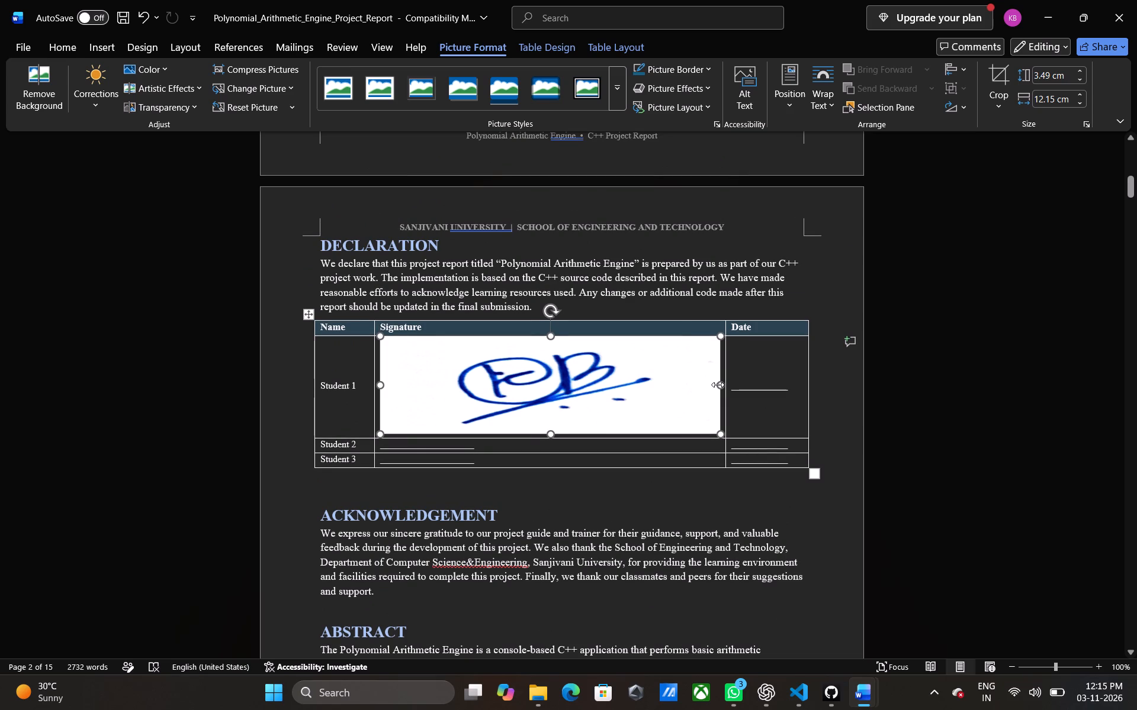
{"action": "left_click_drag", "start_coordinate": [718, 385], "coordinate": [555, 401]}
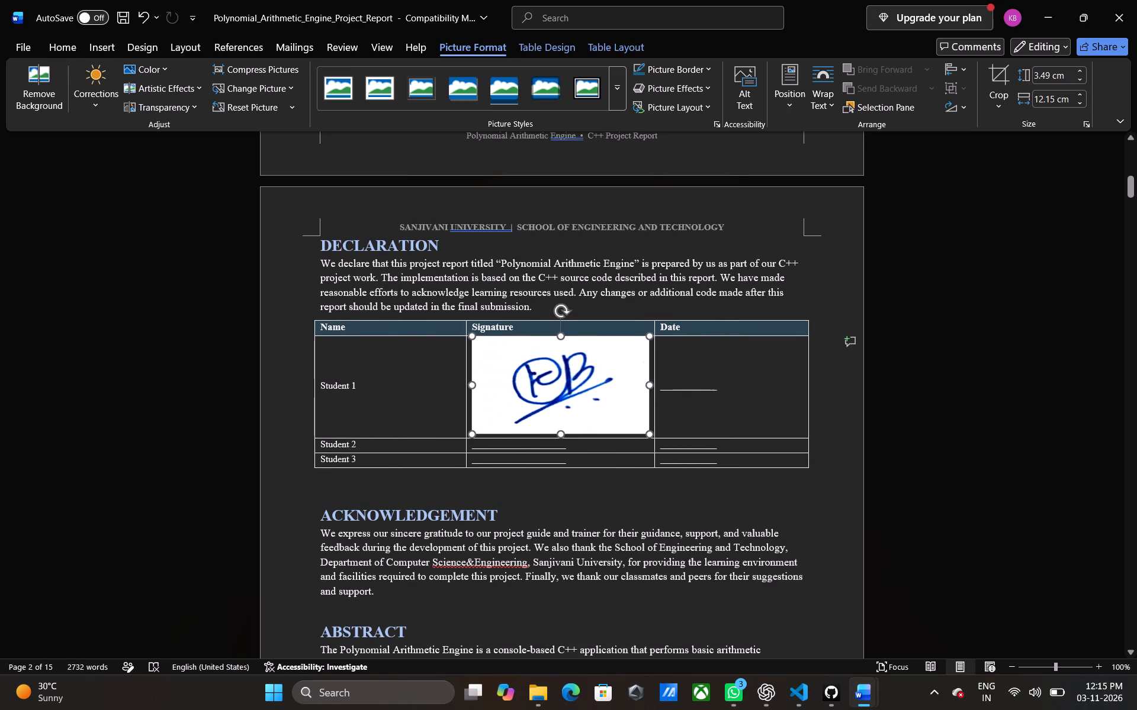
{"action": "left_click_drag", "start_coordinate": [555, 401], "coordinate": [535, 400]}
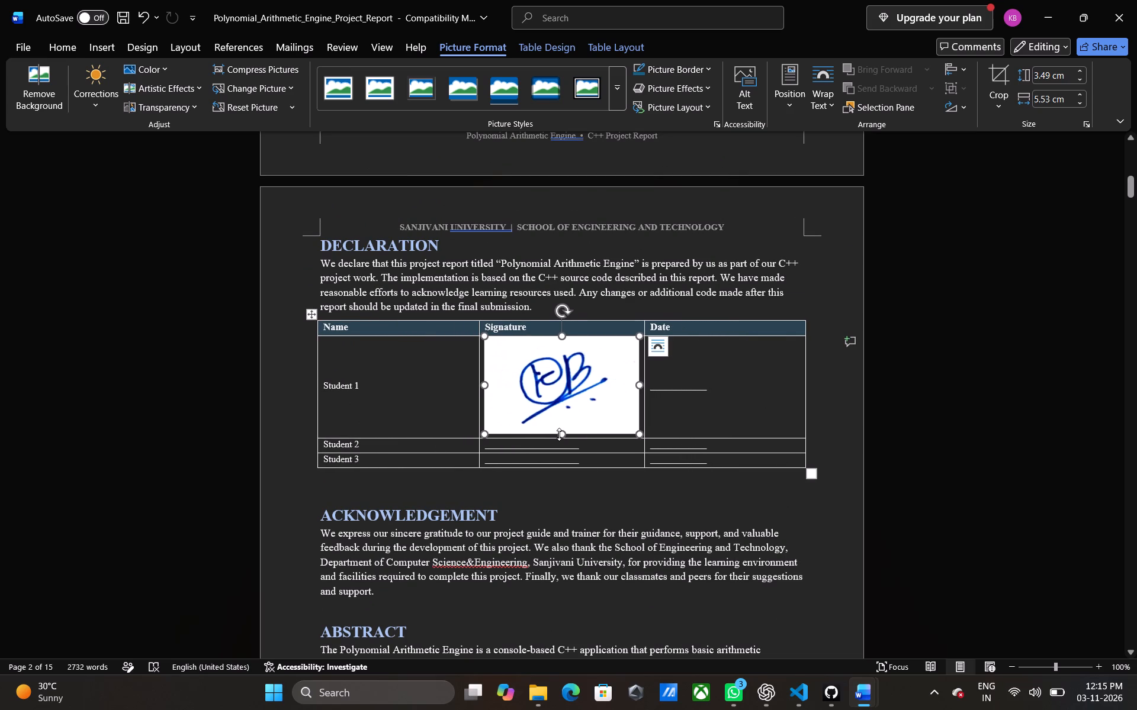
{"action": "left_click_drag", "start_coordinate": [483, 388], "coordinate": [442, 388]}
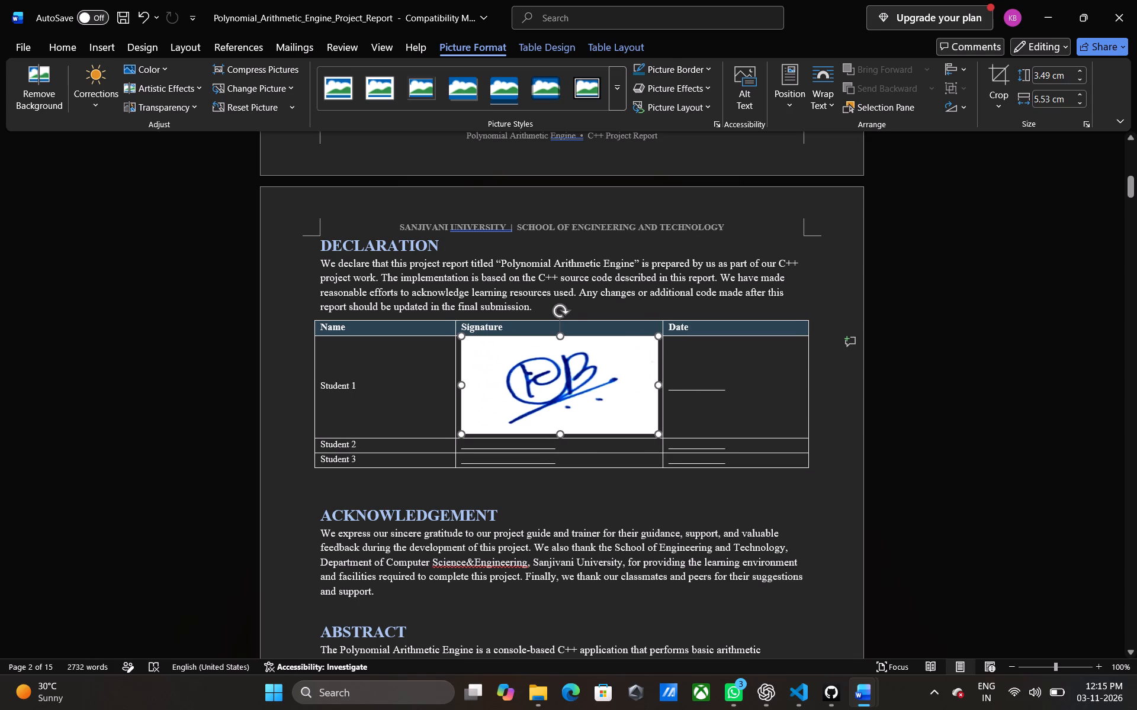
{"action": "left_click_drag", "start_coordinate": [442, 388], "coordinate": [413, 386]}
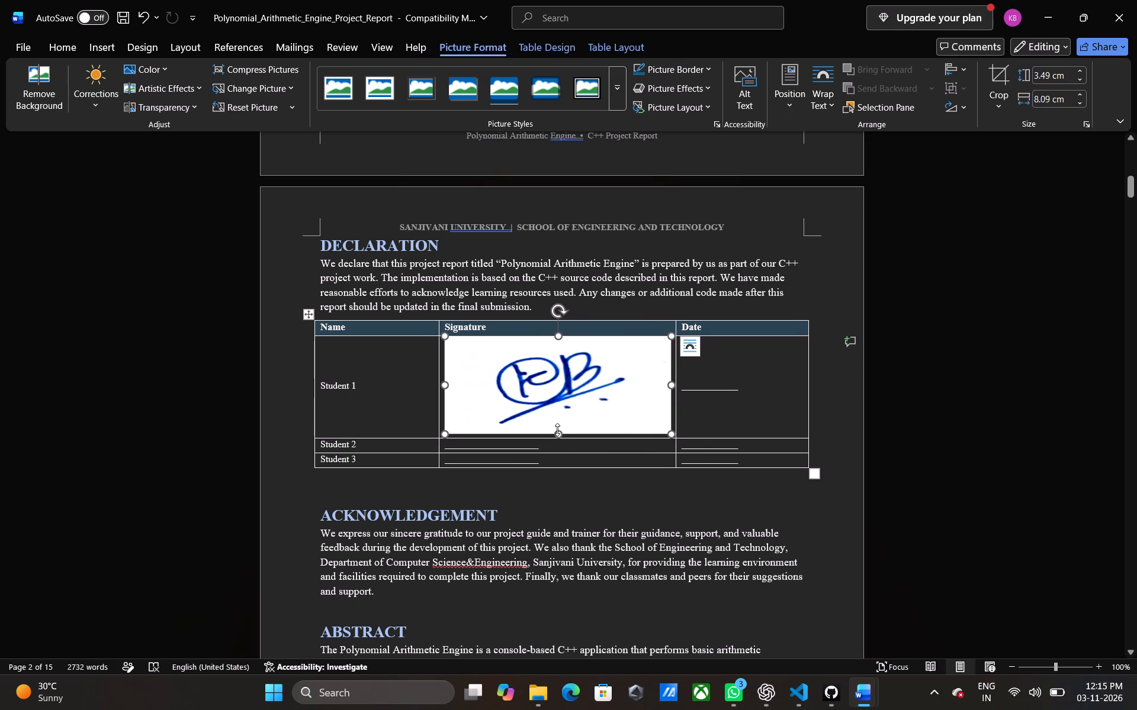
{"action": "left_click_drag", "start_coordinate": [558, 435], "coordinate": [557, 380]}
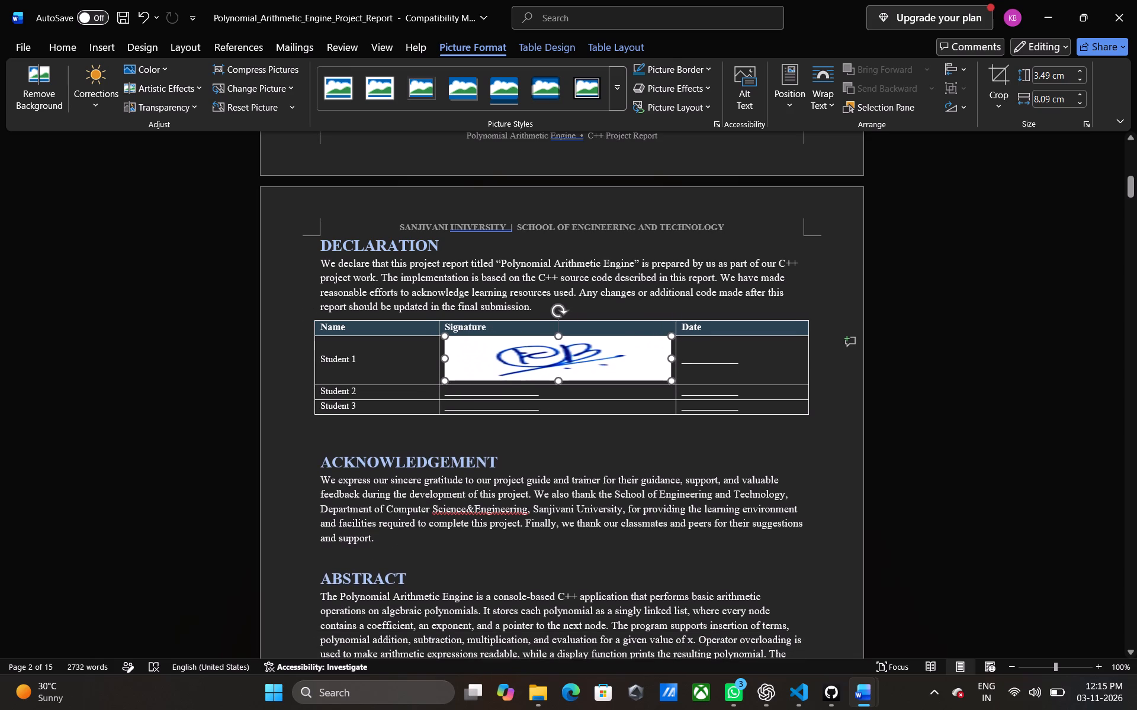
{"action": "left_click_drag", "start_coordinate": [557, 380], "coordinate": [557, 376]}
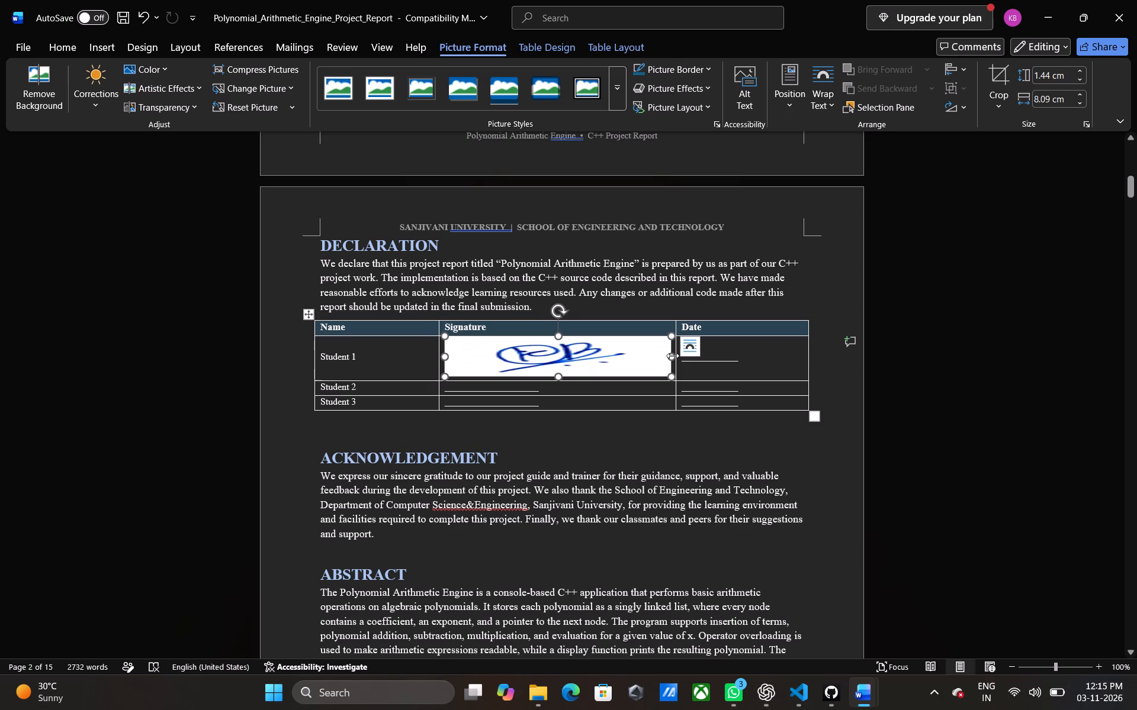
{"action": "left_click_drag", "start_coordinate": [673, 356], "coordinate": [577, 363]}
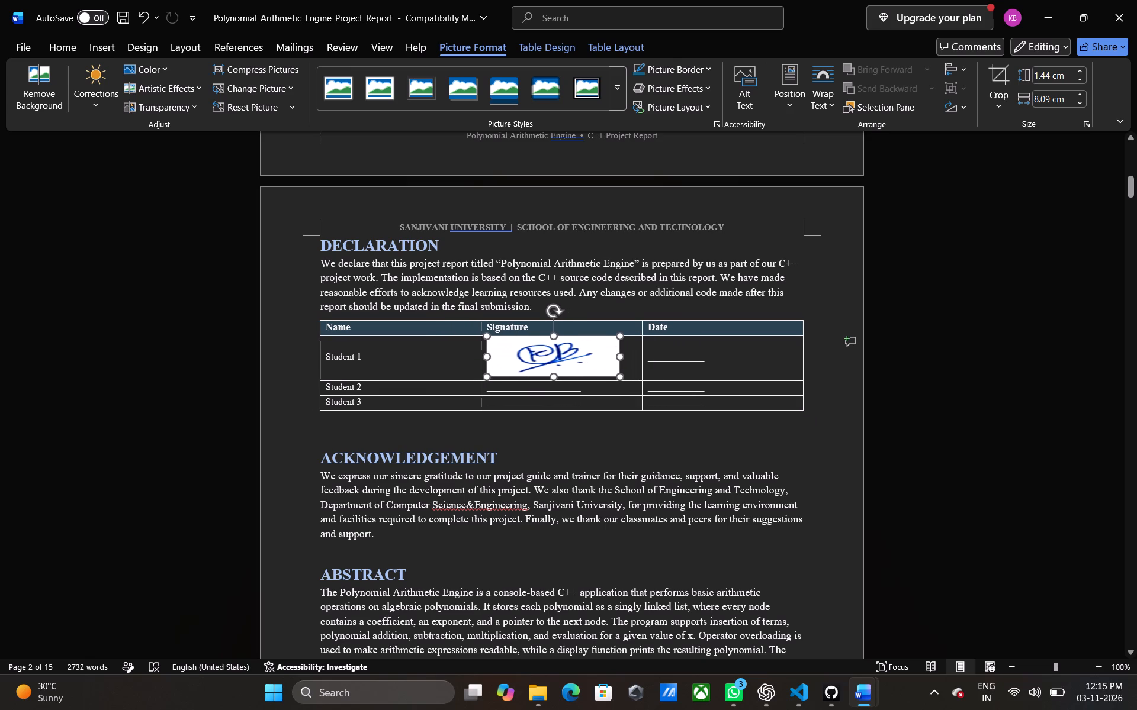
{"action": "left_click_drag", "start_coordinate": [577, 363], "coordinate": [571, 363]}
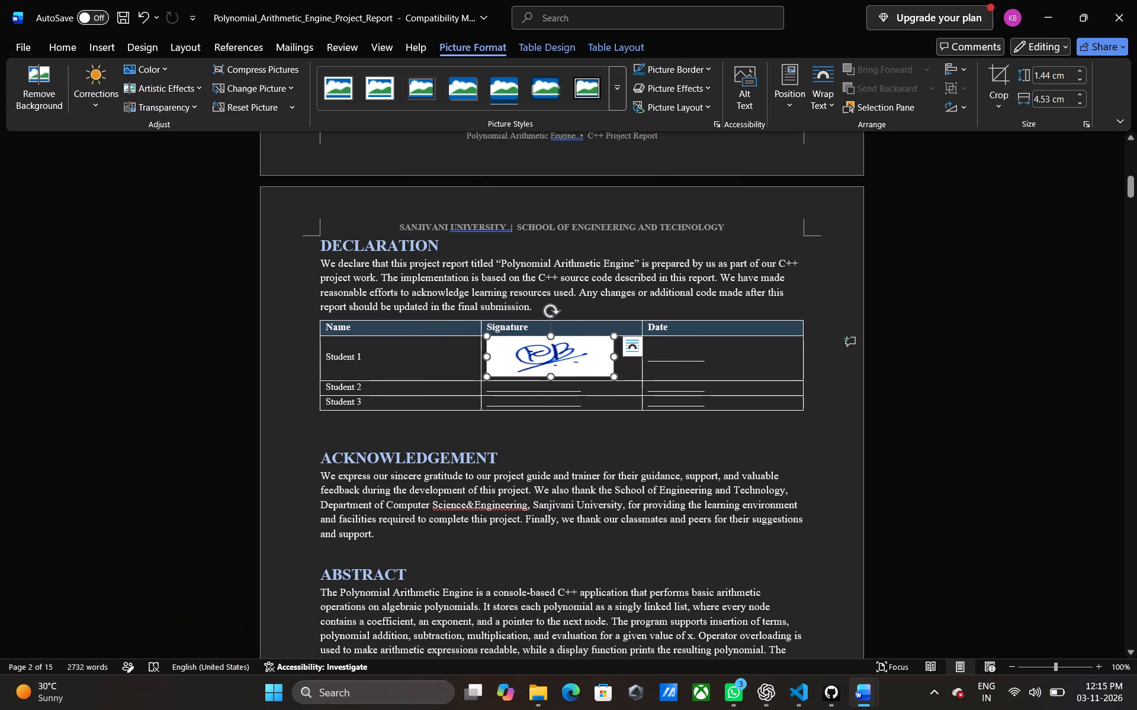
{"action": "left_click", "coordinate": [756, 449]}
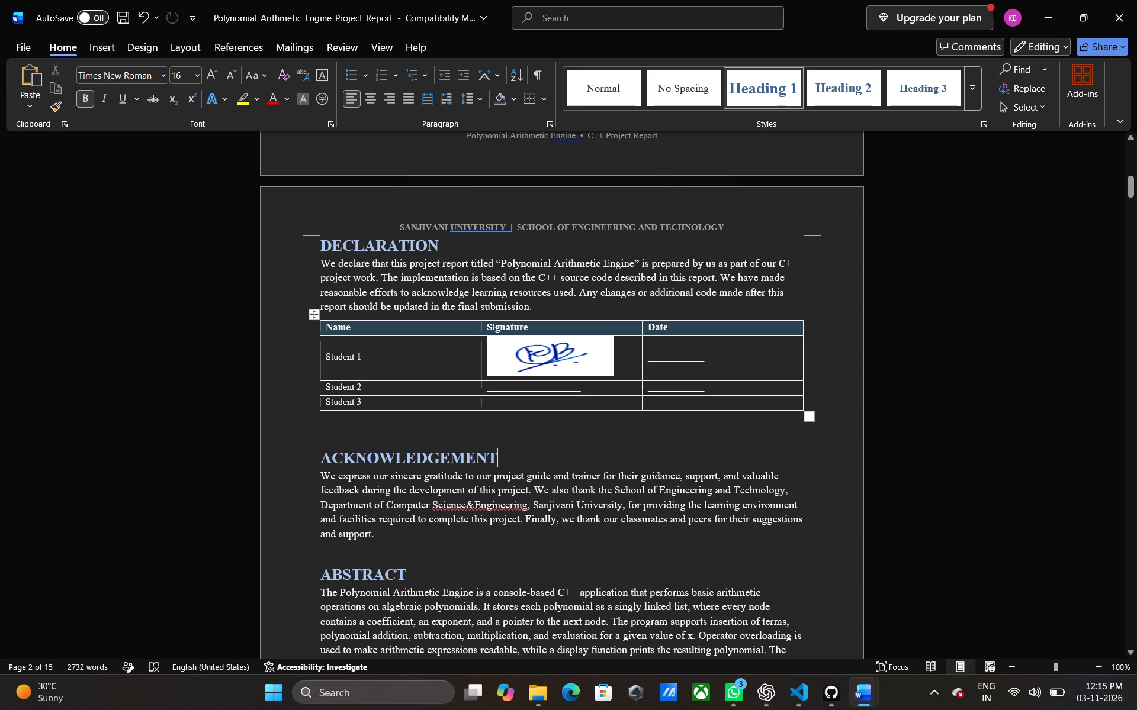
Replace the "Student 1" placeholder in the Declaration table's Name column with the first student's full name.
{"action": "left_click", "coordinate": [374, 355]}
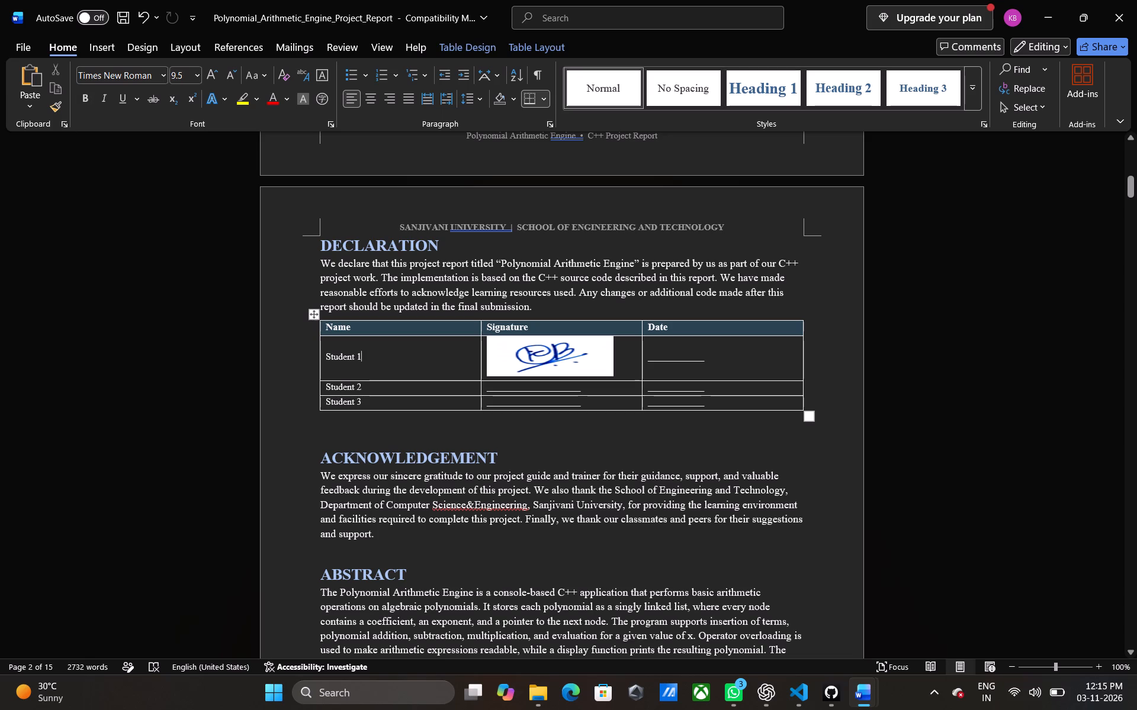
{"action": "key", "text": "BackSpace"}
{"action": "key", "text": "BackSpace"}
{"action": "key", "text": "BackSpace"}
{"action": "key", "text": "BackSpace"}
{"action": "key", "text": "BackSpace"}
{"action": "key", "text": "BackSpace"}
{"action": "key", "text": "BackSpace"}
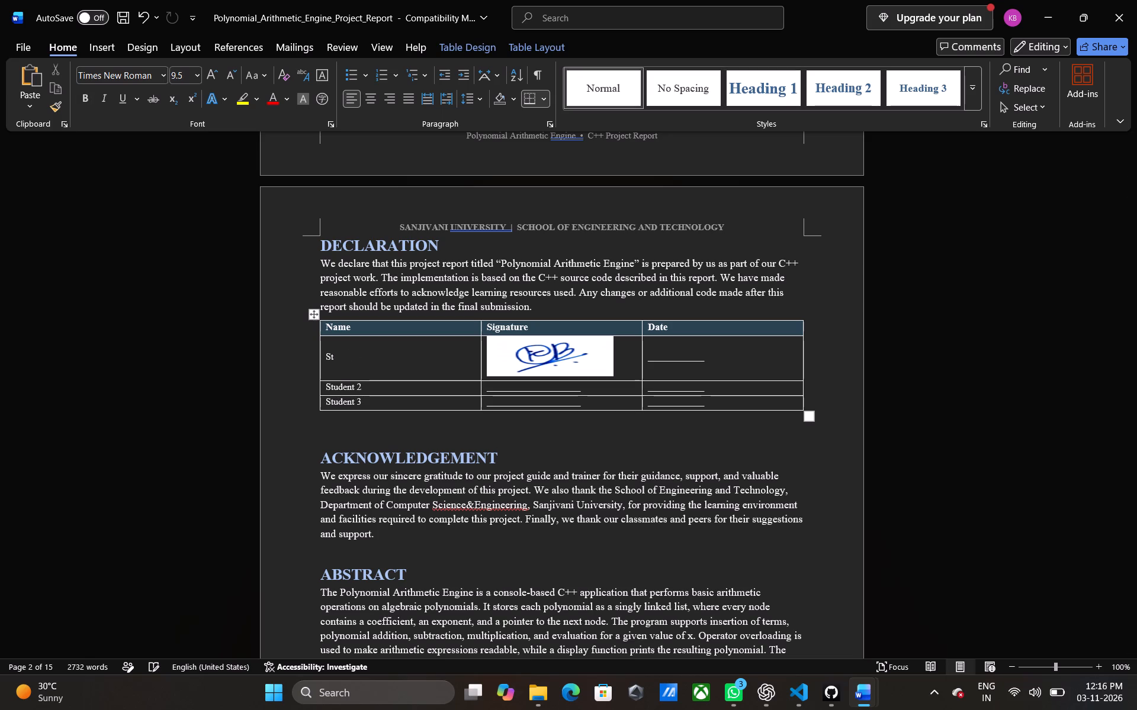
{"action": "key", "text": "BackSpace"}
{"action": "key", "text": "BackSpace"}
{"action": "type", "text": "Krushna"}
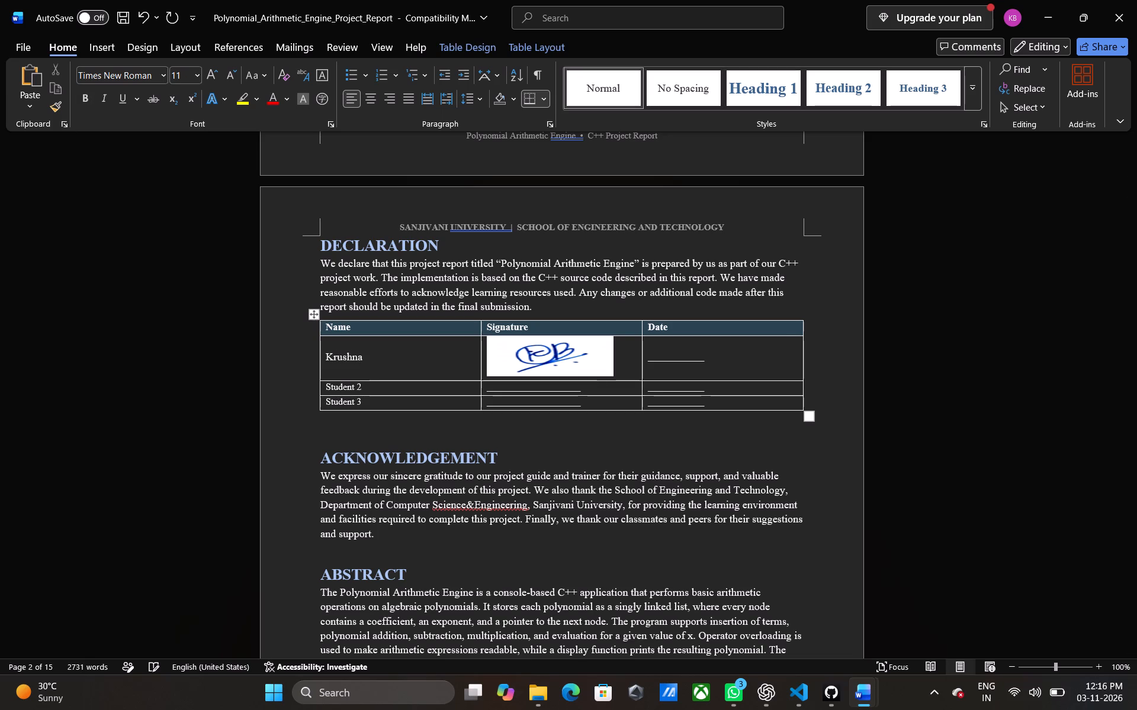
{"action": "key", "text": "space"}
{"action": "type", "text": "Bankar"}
Clear the underscore placeholder line from the first student's Date cell in the Declaration table.
{"action": "left_click", "coordinate": [708, 356]}
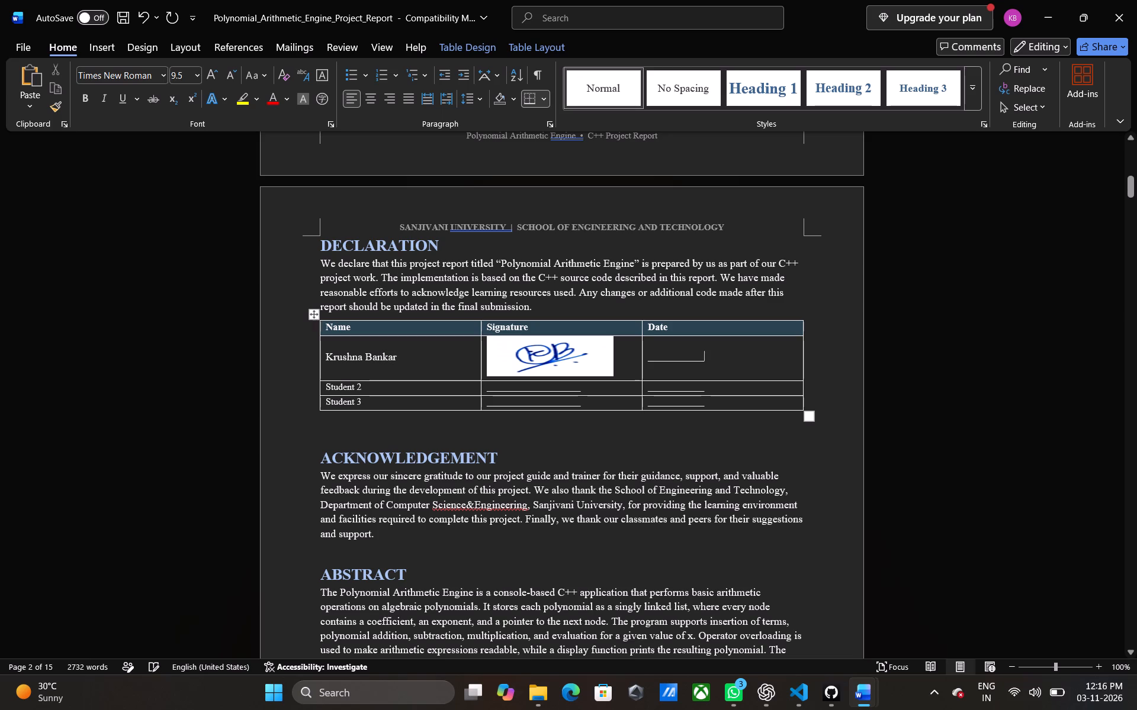
{"action": "key", "text": "BackSpace"}
{"action": "key", "text": "BackSpace"}
{"action": "key", "text": "BackSpace"}
{"action": "key", "text": "BackSpace"}
{"action": "key", "text": "BackSpace"}
{"action": "key", "text": "BackSpace"}
{"action": "key", "text": "BackSpace"}
{"action": "key", "text": "BackSpace"}
{"action": "key", "text": "BackSpace"}
{"action": "key", "text": "BackSpace"}
{"action": "key", "text": "BackSpace"}
{"action": "key", "text": "BackSpace"}
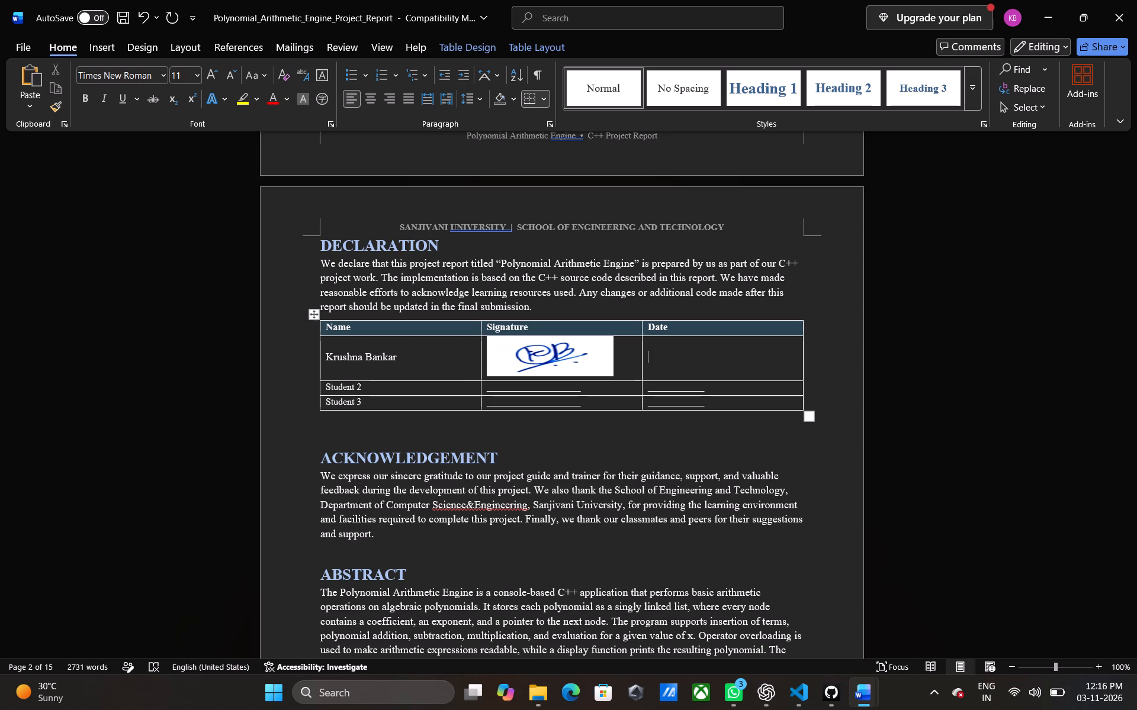
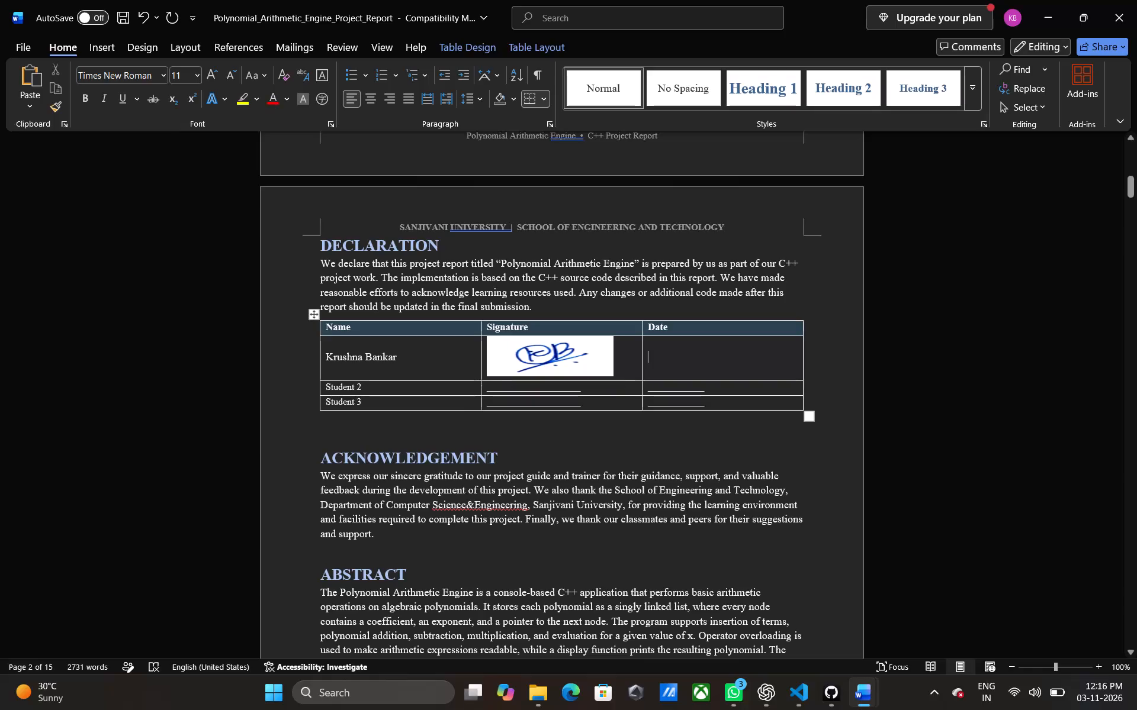
Enter the date 03/11/2026 in the first student's Date cell of the Declaration table.
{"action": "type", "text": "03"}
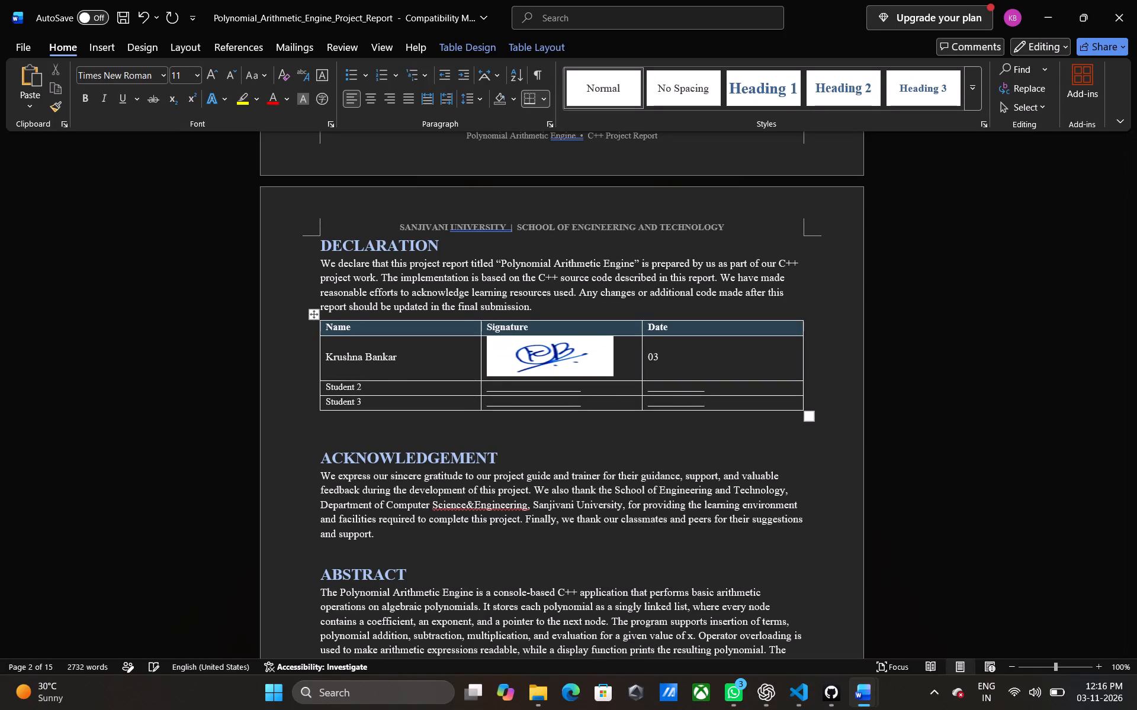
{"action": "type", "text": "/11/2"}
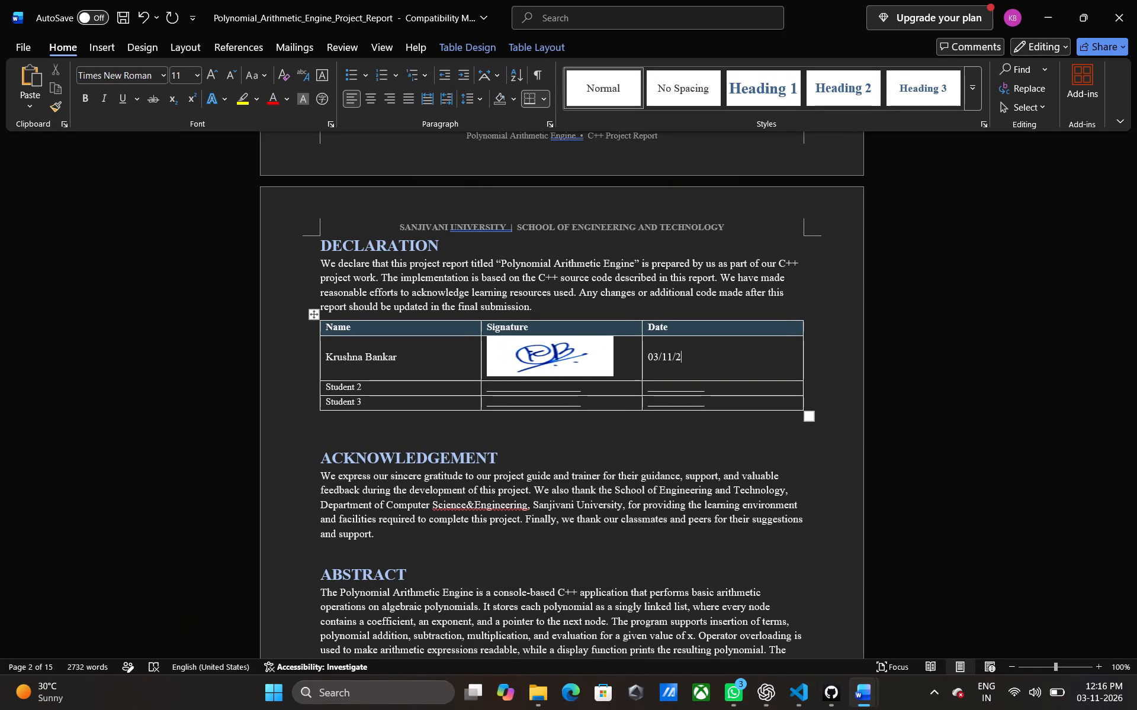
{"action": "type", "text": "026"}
Replace the "Student 2" placeholder in the Declaration table's Name column with the second student's full name.
{"action": "left_click", "coordinate": [373, 388]}
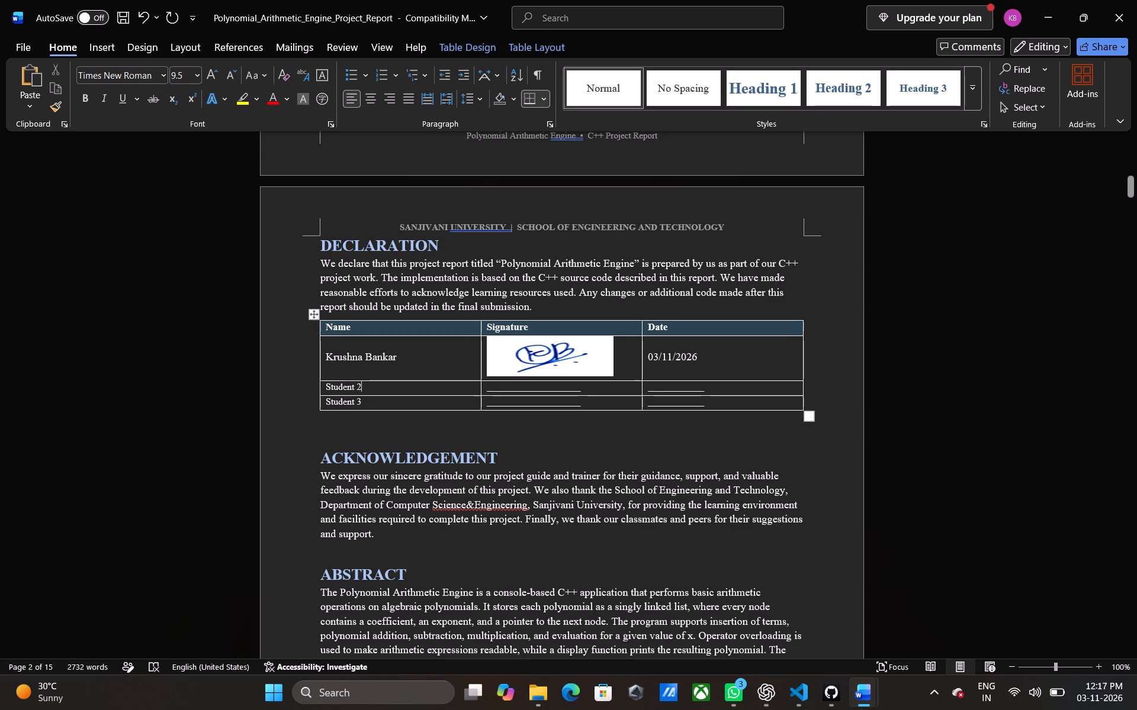
{"action": "key", "text": "BackSpace"}
{"action": "key", "text": "BackSpace"}
{"action": "key", "text": "BackSpace"}
{"action": "key", "text": "BackSpace"}
{"action": "key", "text": "BackSpace"}
{"action": "key", "text": "BackSpace"}
{"action": "key", "text": "BackSpace"}
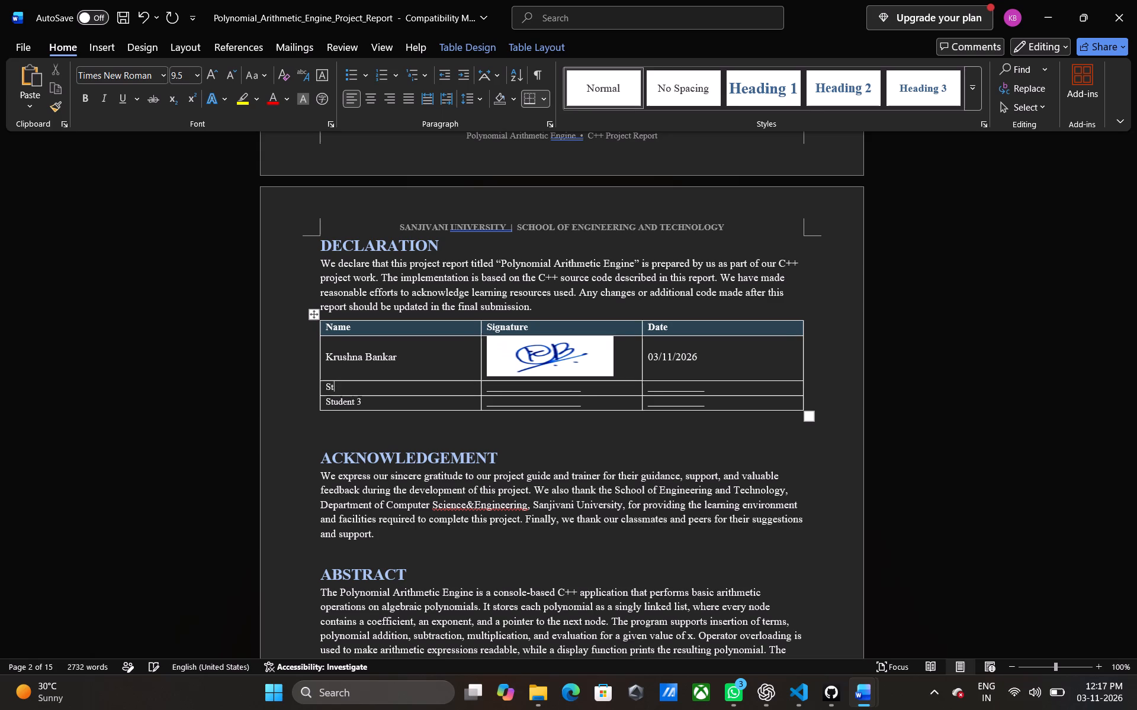
{"action": "key", "text": "BackSpace"}
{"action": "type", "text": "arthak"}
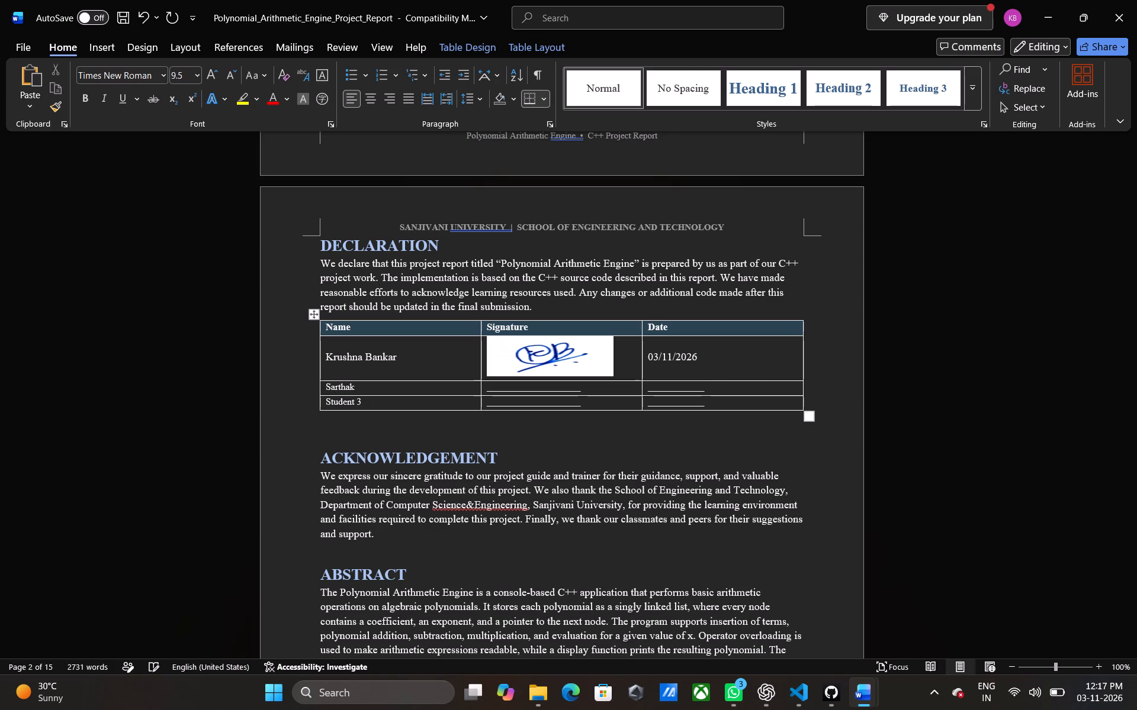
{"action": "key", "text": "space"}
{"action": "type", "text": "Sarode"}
Clear the underscore placeholder line from the second student's Signature cell in the Declaration table.
{"action": "left_click", "coordinate": [580, 388]}
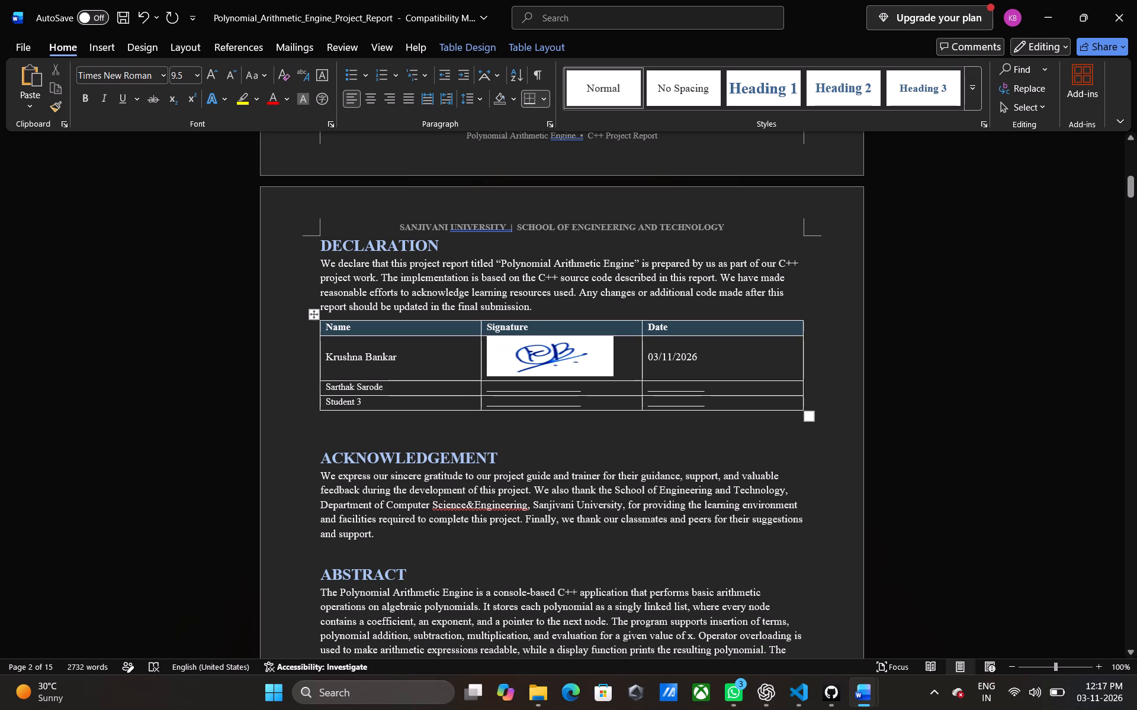
{"action": "key", "text": "BackSpace"}
{"action": "key", "text": "BackSpace"}
{"action": "key", "text": "BackSpace"}
{"action": "key", "text": "BackSpace"}
{"action": "key", "text": "BackSpace"}
{"action": "key", "text": "BackSpace"}
{"action": "key", "text": "BackSpace"}
{"action": "key", "text": "BackSpace"}
{"action": "key", "text": "BackSpace"}
{"action": "key", "text": "BackSpace"}
{"action": "key", "text": "BackSpace"}
{"action": "key", "text": "BackSpace"}
{"action": "key", "text": "BackSpace"}
{"action": "key", "text": "BackSpace"}
{"action": "key", "text": "BackSpace"}
{"action": "key", "text": "BackSpace"}
{"action": "key", "text": "BackSpace"}
{"action": "key", "text": "BackSpace"}
{"action": "key", "text": "BackSpace"}
{"action": "key", "text": "BackSpace"}
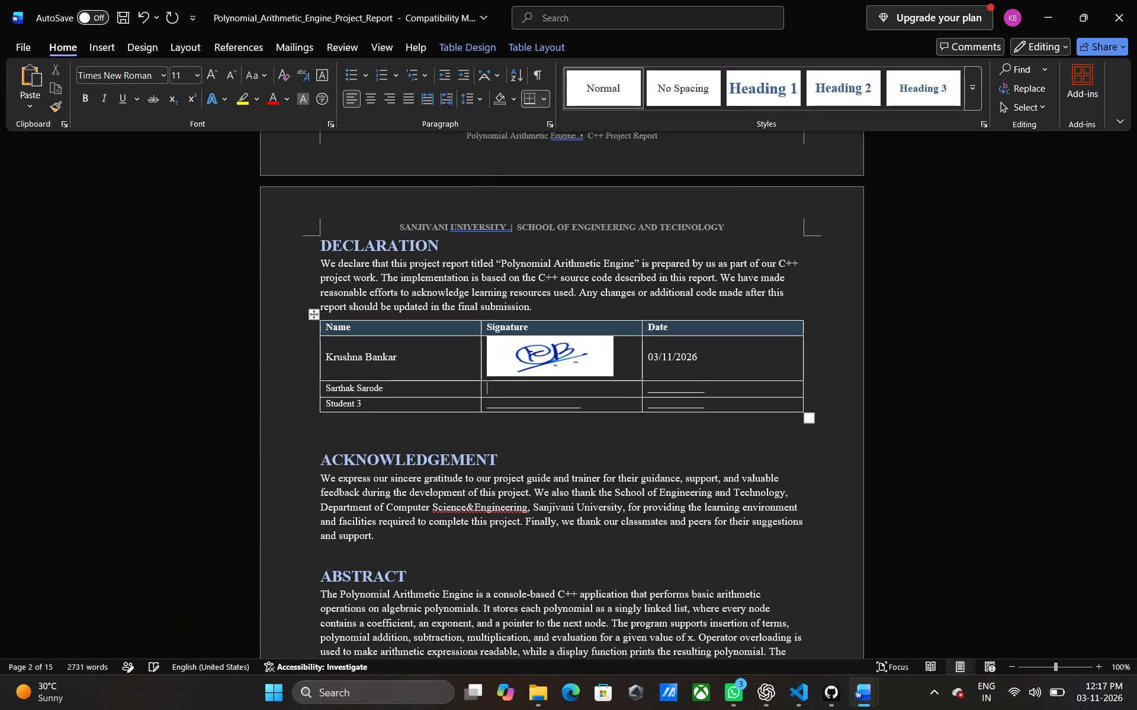
Insert the JPEG file named after the second student from the Games folder into that student's emptied Signature cell.
{"action": "left_click", "coordinate": [107, 43]}
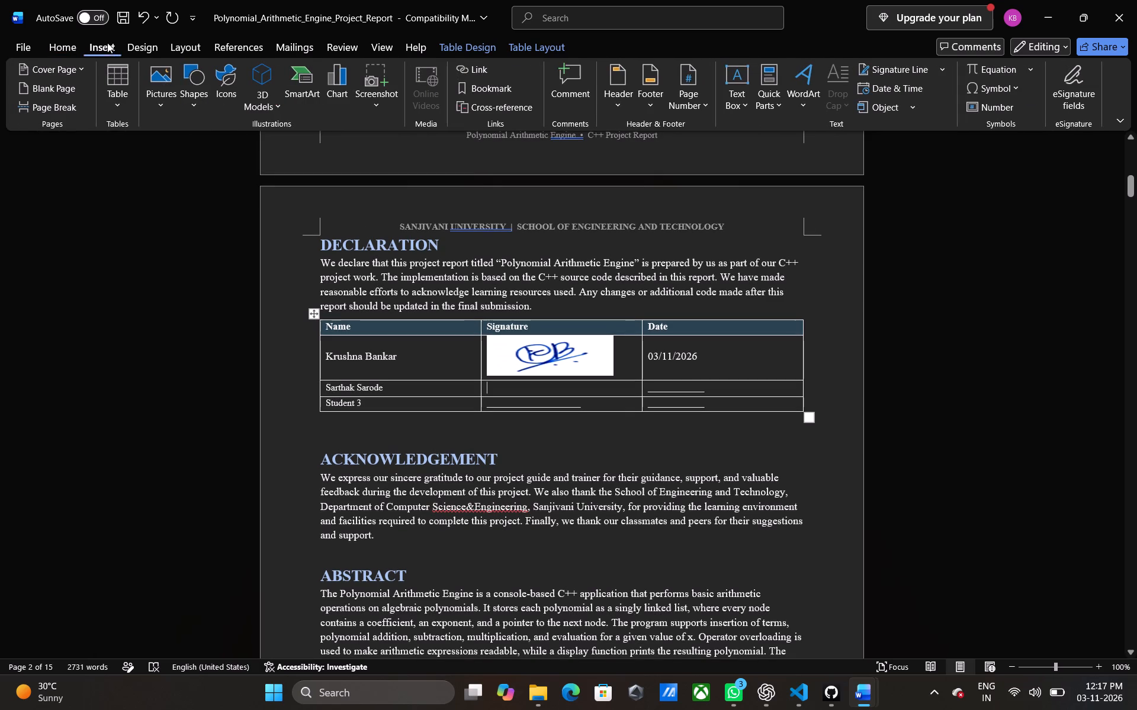
{"action": "left_click", "coordinate": [156, 67]}
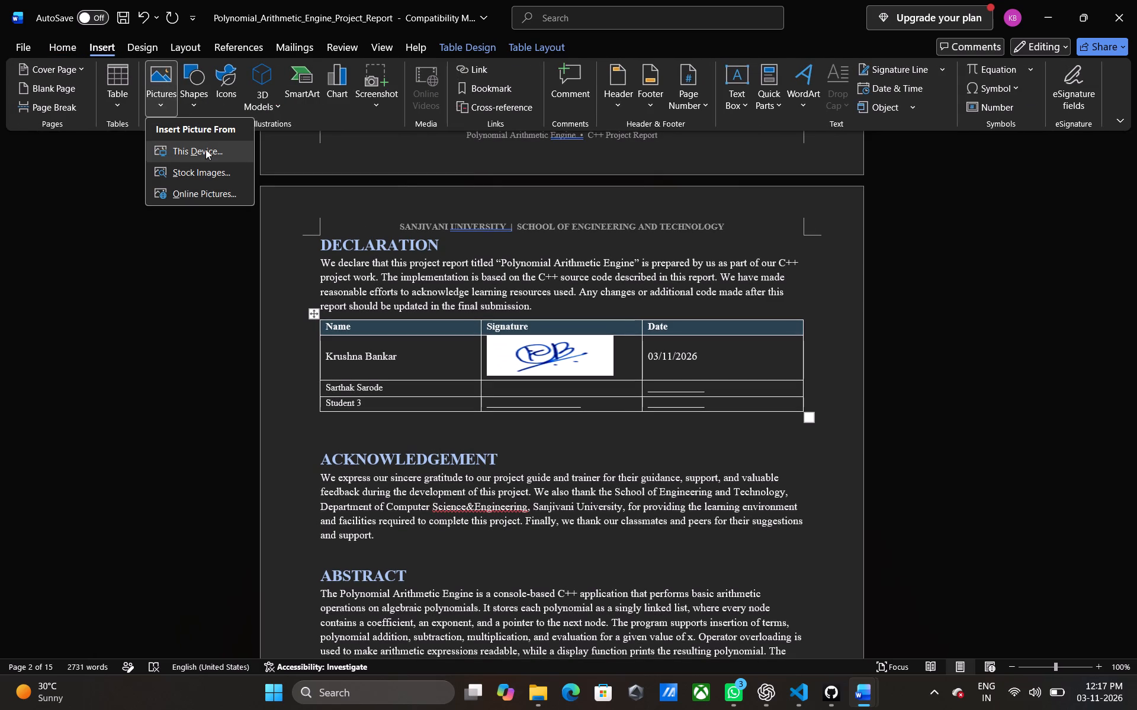
{"action": "left_click", "coordinate": [205, 149]}
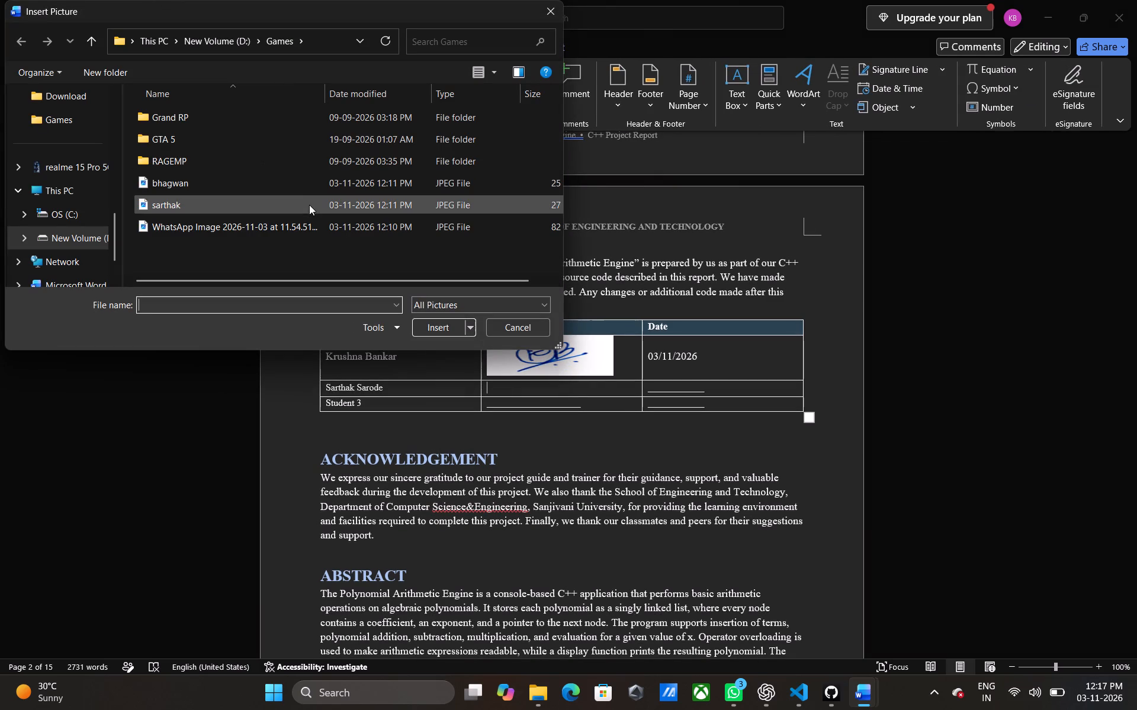
{"action": "left_click", "coordinate": [309, 205]}
{"action": "left_click", "coordinate": [436, 328]}
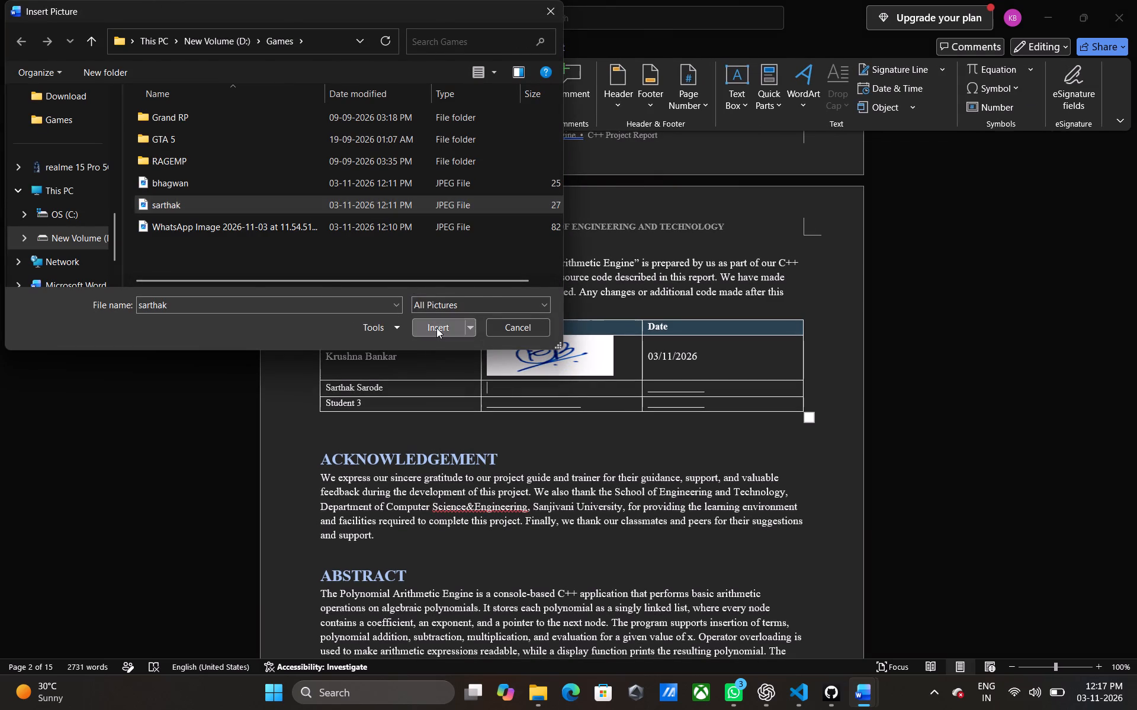
Shrink the second student's signature picture to about 1.5 cm high and 5.31 cm wide.
{"action": "scroll", "coordinate": [600, 464], "scroll_direction": "down", "scroll_amount": 1}
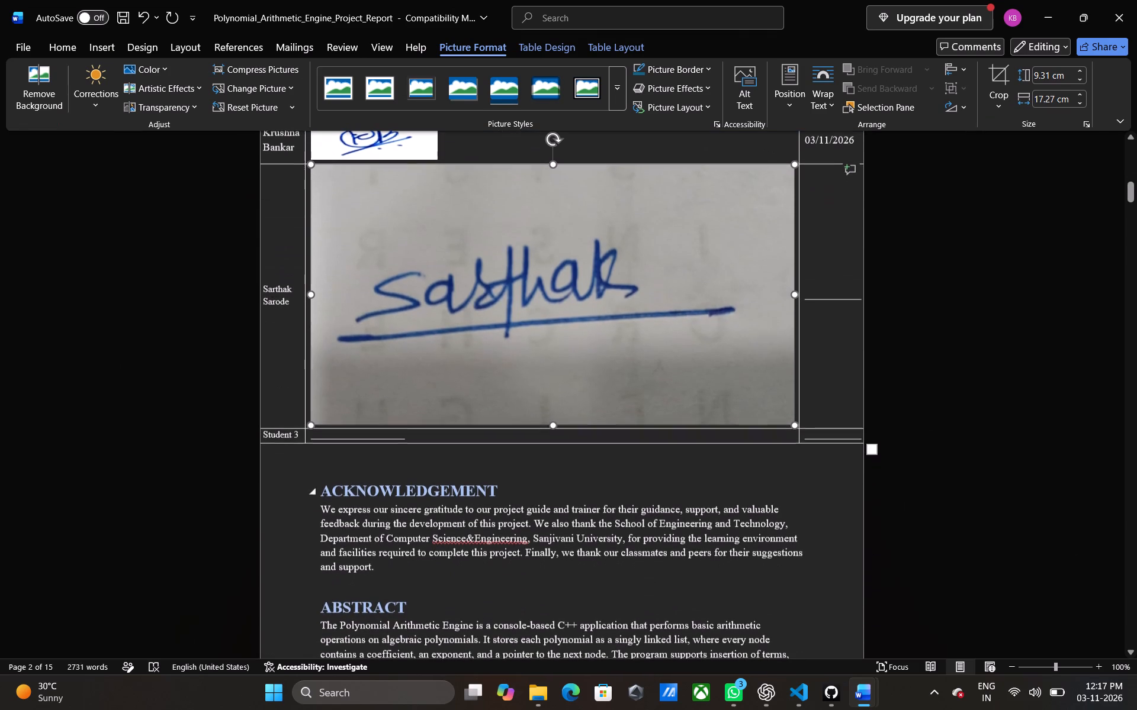
{"action": "left_click_drag", "start_coordinate": [554, 430], "coordinate": [531, 218]}
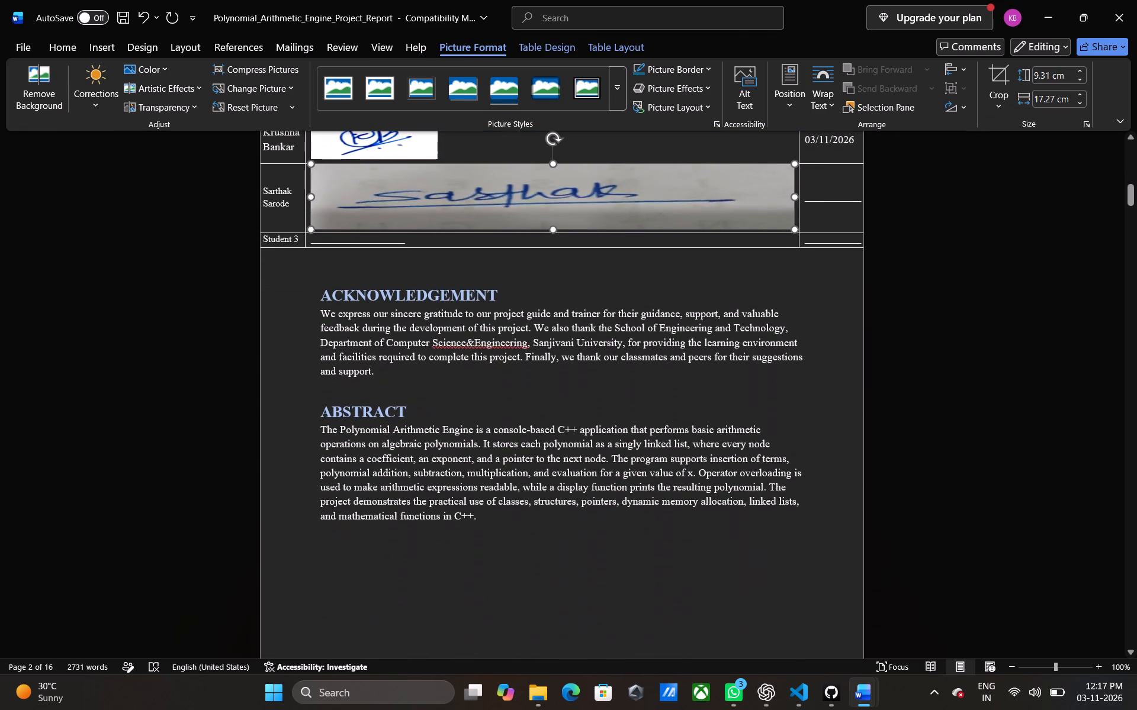
{"action": "left_click_drag", "start_coordinate": [531, 218], "coordinate": [529, 187]}
{"action": "left_click_drag", "start_coordinate": [553, 192], "coordinate": [558, 206]}
{"action": "scroll", "coordinate": [572, 251], "scroll_direction": "up", "scroll_amount": 1}
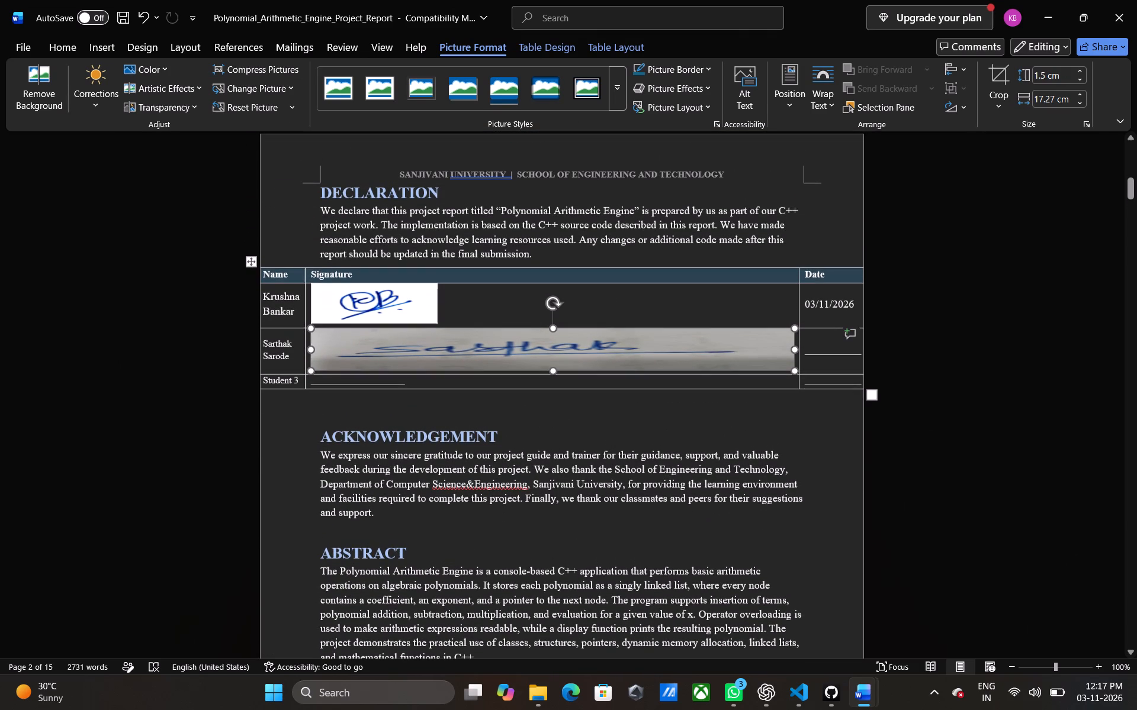
{"action": "left_click_drag", "start_coordinate": [311, 353], "coordinate": [330, 353]}
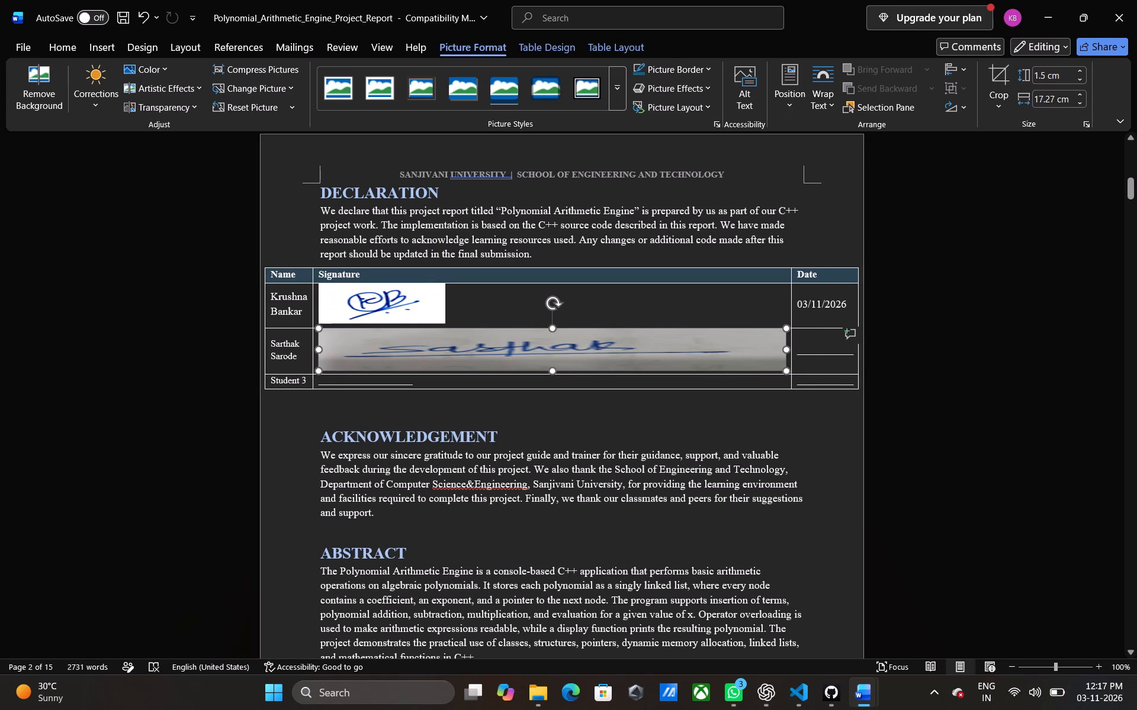
{"action": "left_click_drag", "start_coordinate": [330, 353], "coordinate": [475, 361]}
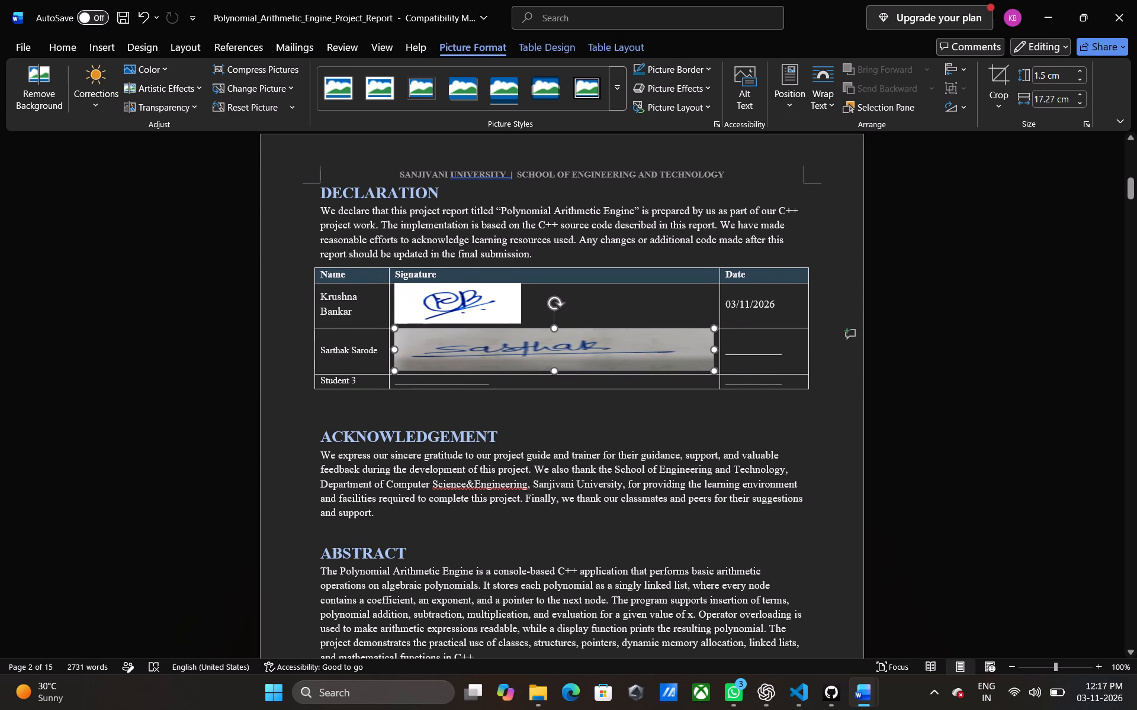
{"action": "left_click_drag", "start_coordinate": [475, 361], "coordinate": [496, 364]}
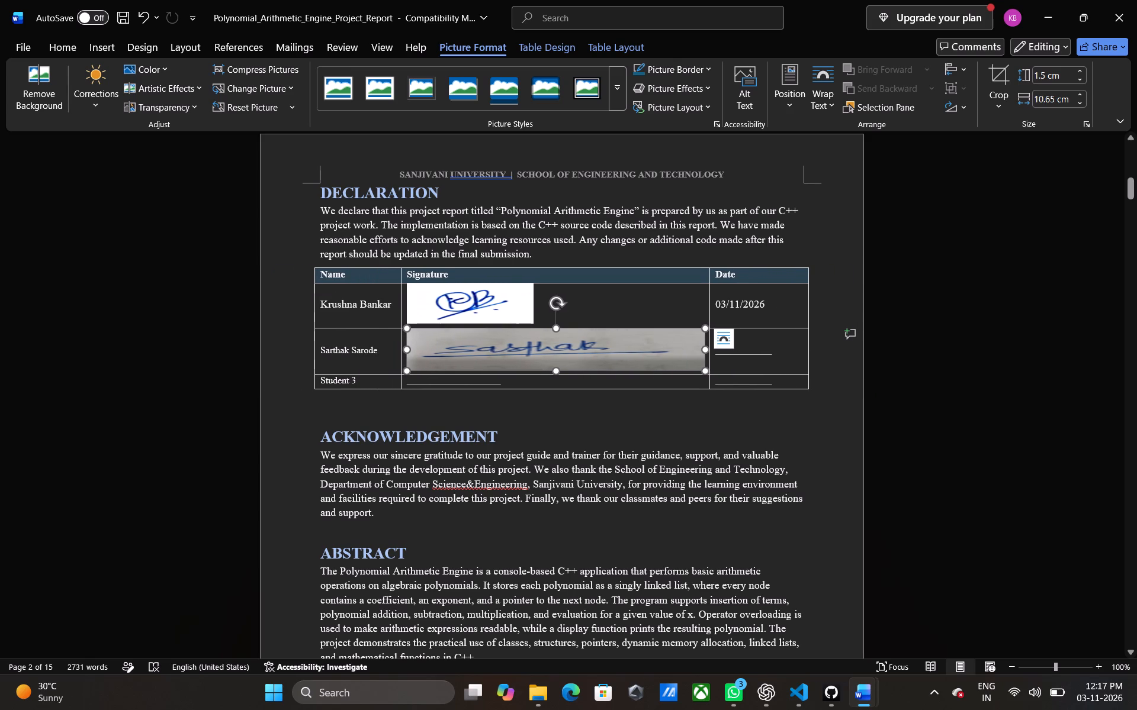
{"action": "left_click_drag", "start_coordinate": [708, 350], "coordinate": [585, 354]}
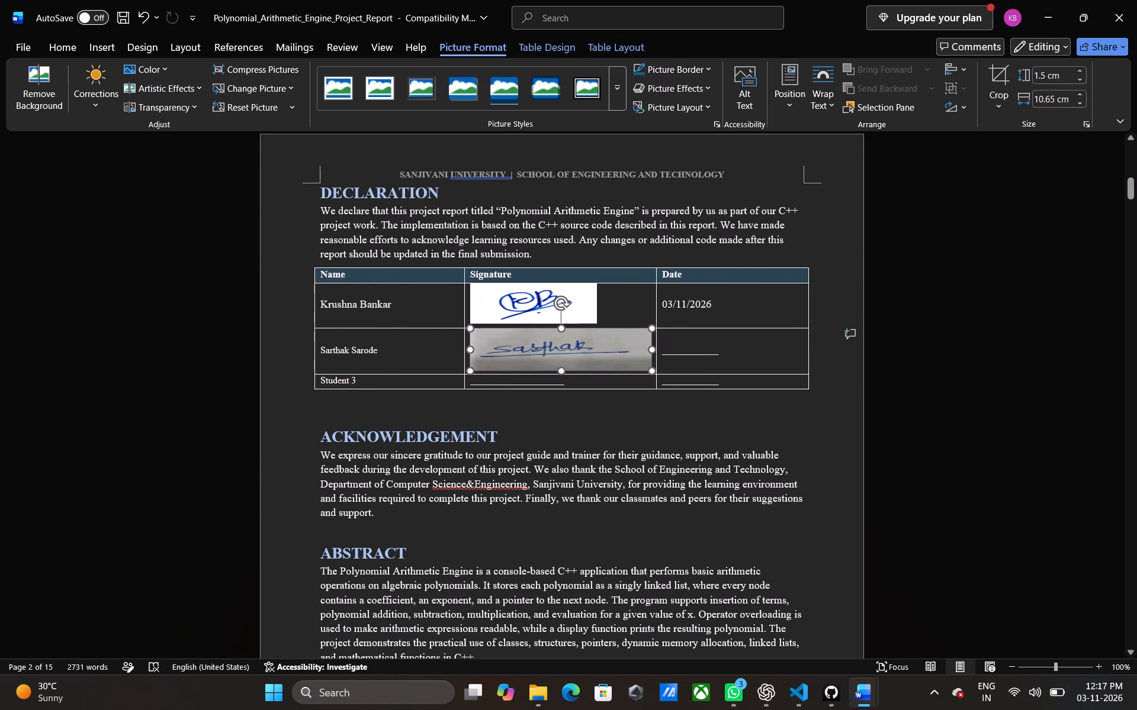
{"action": "left_click_drag", "start_coordinate": [585, 354], "coordinate": [537, 347]}
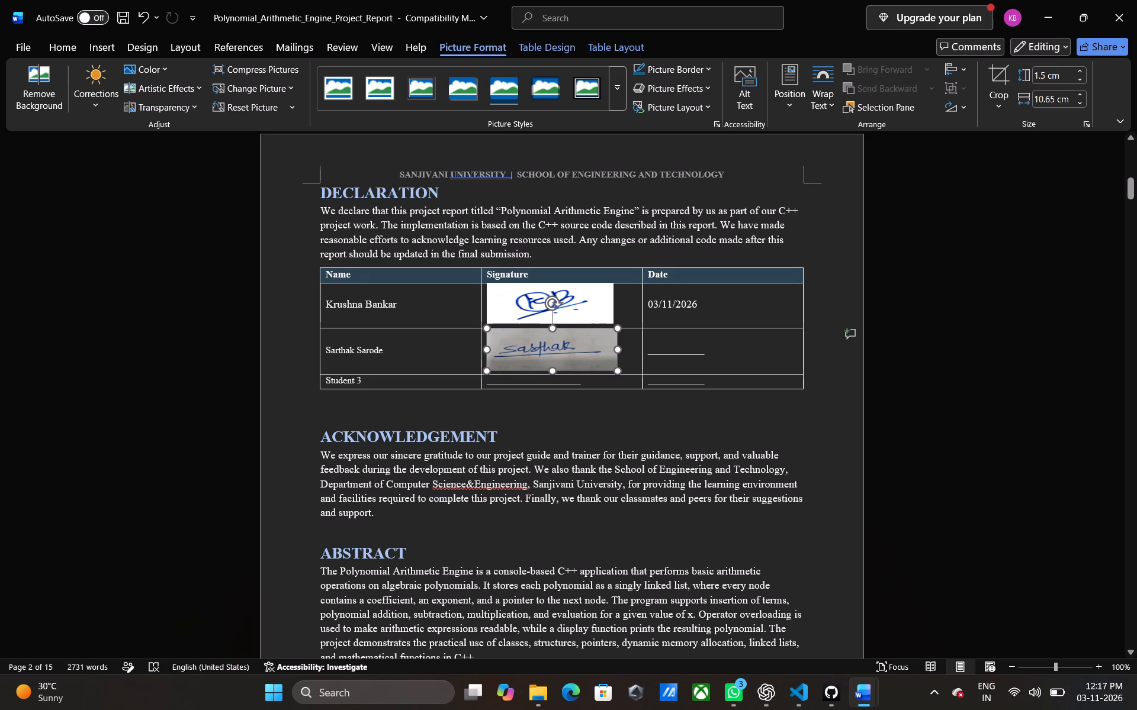
{"action": "left_click_drag", "start_coordinate": [537, 347], "coordinate": [556, 348]}
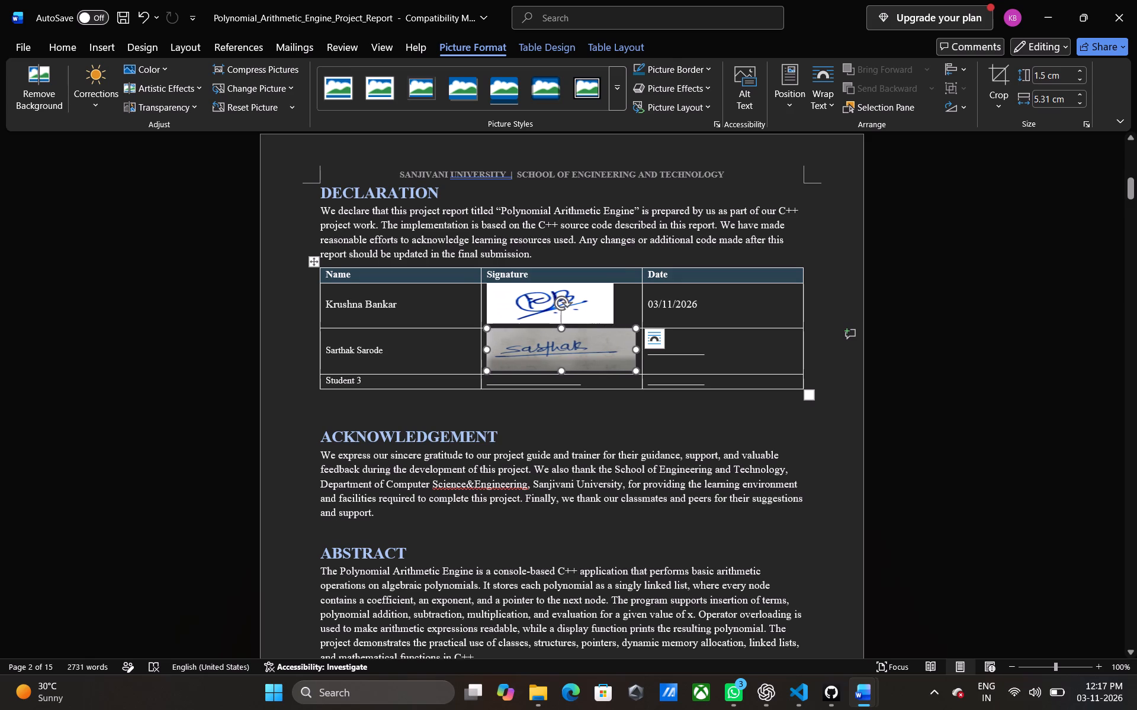
Widen the first student's signature picture to about 5.04 cm and deselect it.
{"action": "left_click", "coordinate": [612, 308]}
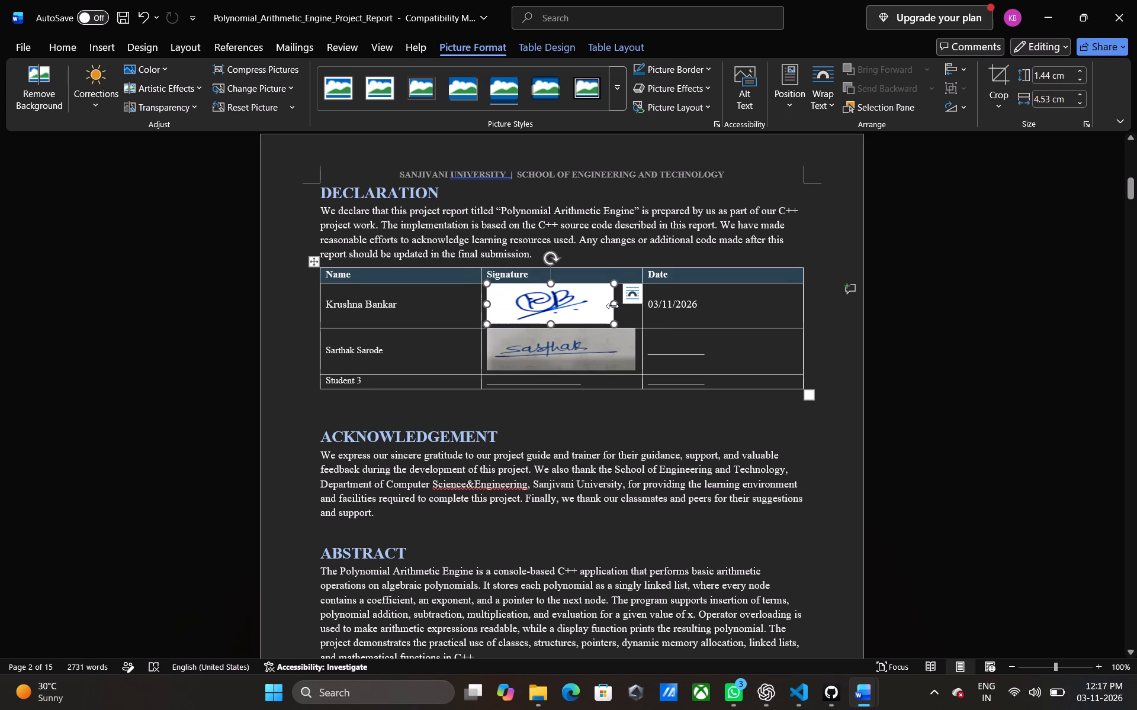
{"action": "left_click_drag", "start_coordinate": [612, 306], "coordinate": [628, 305]}
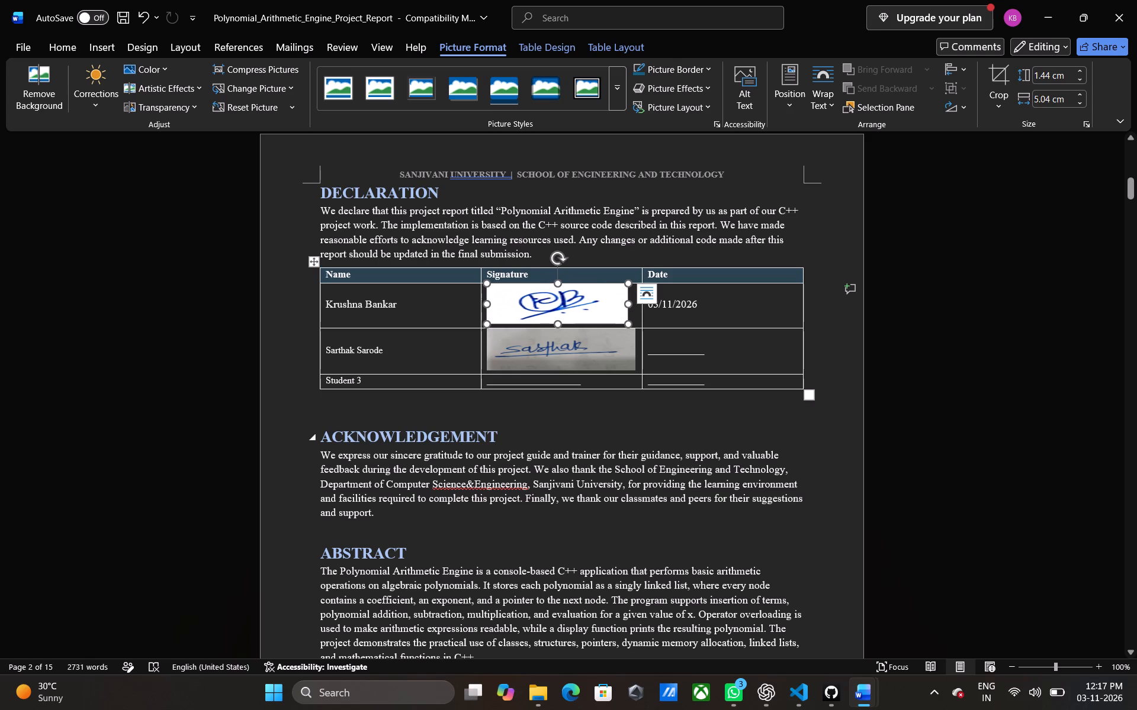
{"action": "left_click", "coordinate": [707, 421]}
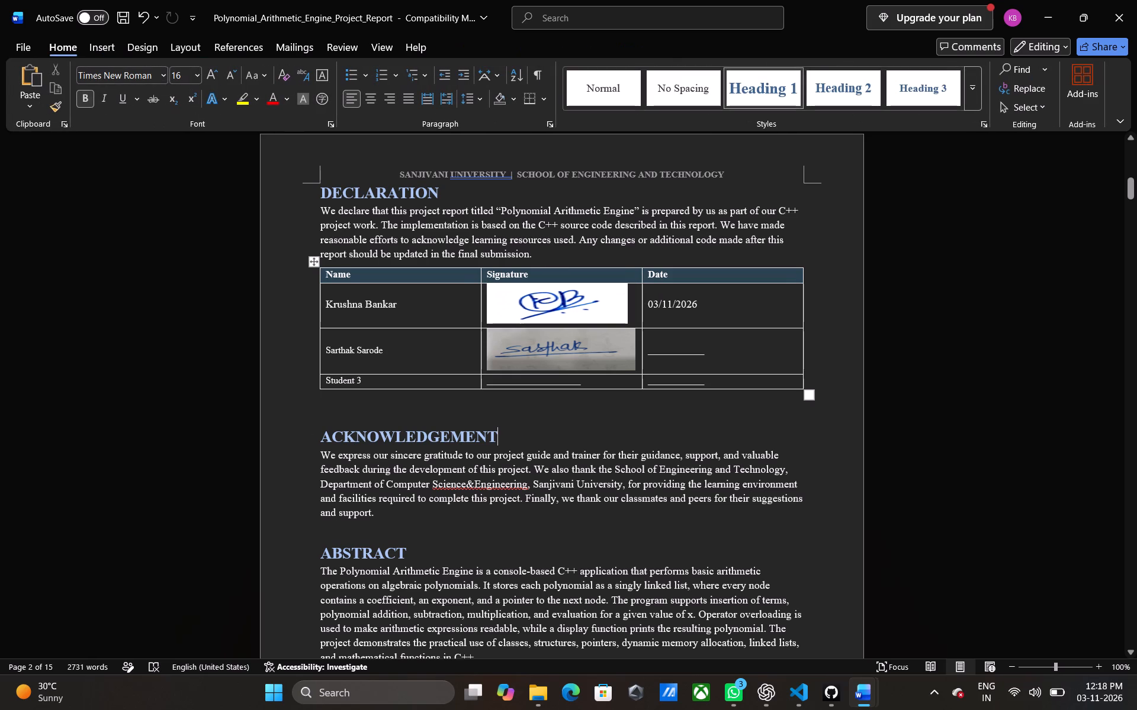
Replace the "Student 3" placeholder in the Declaration table's Name column with the third student's full name.
{"action": "left_click", "coordinate": [410, 379]}
{"action": "key", "text": "BackSpace"}
{"action": "key", "text": "BackSpace"}
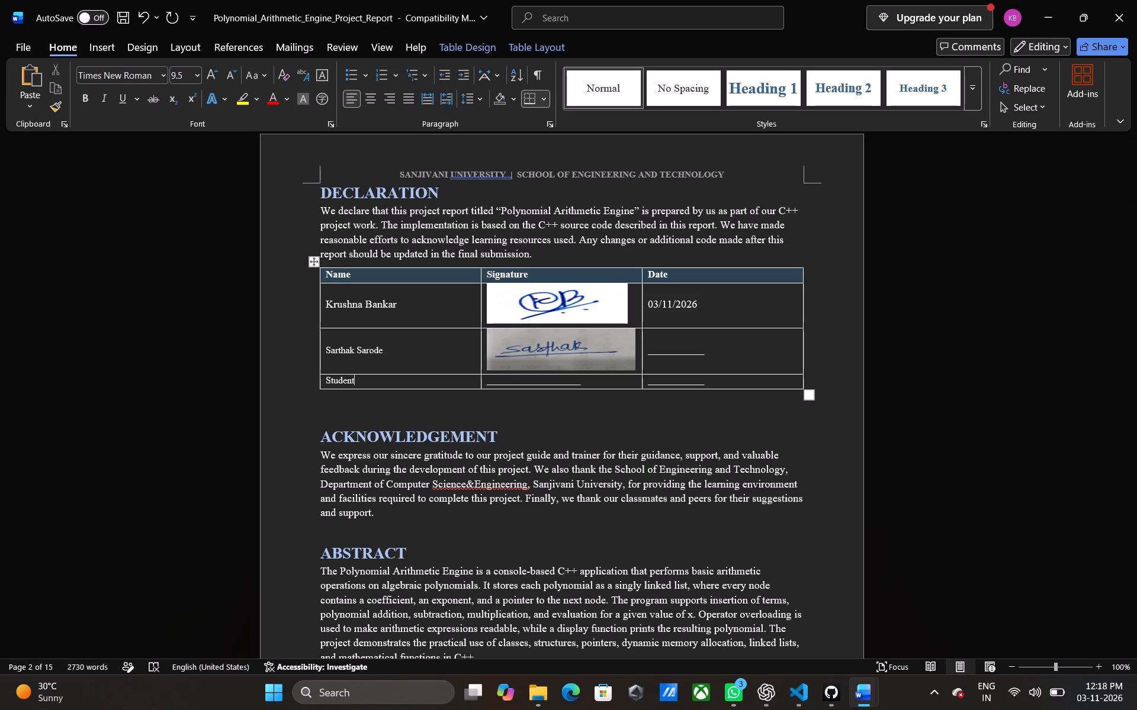
{"action": "key", "text": "BackSpace"}
{"action": "key", "text": "BackSpace"}
{"action": "key", "text": "BackSpace"}
{"action": "key", "text": "BackSpace"}
{"action": "key", "text": "BackSpace"}
{"action": "key", "text": "BackSpace"}
{"action": "key", "text": "BackSpace"}
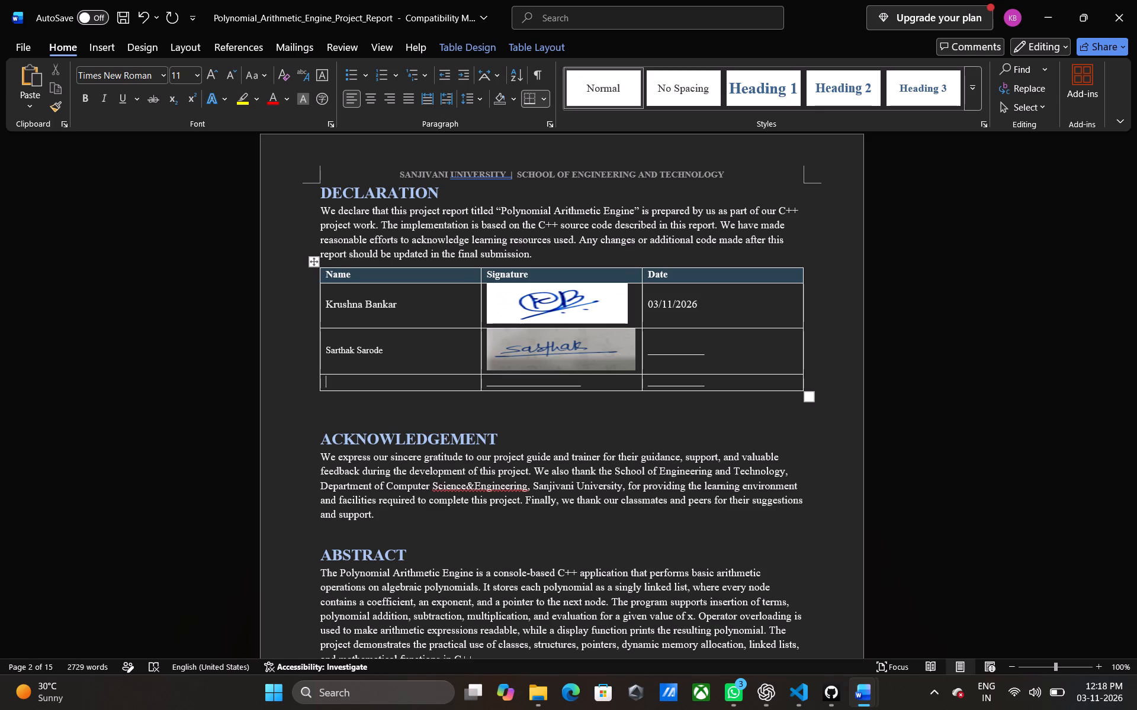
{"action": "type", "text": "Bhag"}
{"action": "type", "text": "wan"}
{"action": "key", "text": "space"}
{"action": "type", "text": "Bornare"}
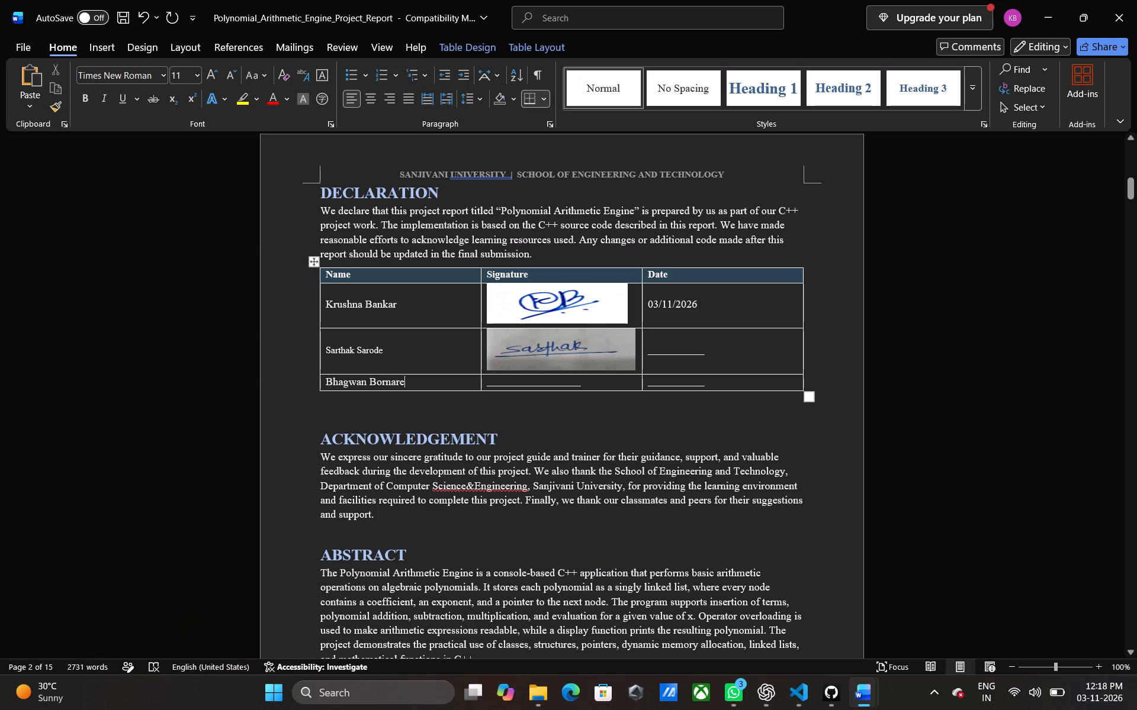
Clear the underscore placeholder line from the third student's Signature cell in the Declaration table.
{"action": "left_click", "coordinate": [582, 388]}
{"action": "key", "text": "BackSpace"}
{"action": "key", "text": "BackSpace"}
{"action": "key", "text": "BackSpace"}
{"action": "key", "text": "BackSpace"}
{"action": "key", "text": "BackSpace"}
{"action": "key", "text": "BackSpace"}
{"action": "key", "text": "BackSpace"}
{"action": "key", "text": "BackSpace"}
{"action": "key", "text": "BackSpace"}
{"action": "key", "text": "BackSpace"}
{"action": "key", "text": "BackSpace"}
{"action": "key", "text": "BackSpace"}
{"action": "key", "text": "BackSpace"}
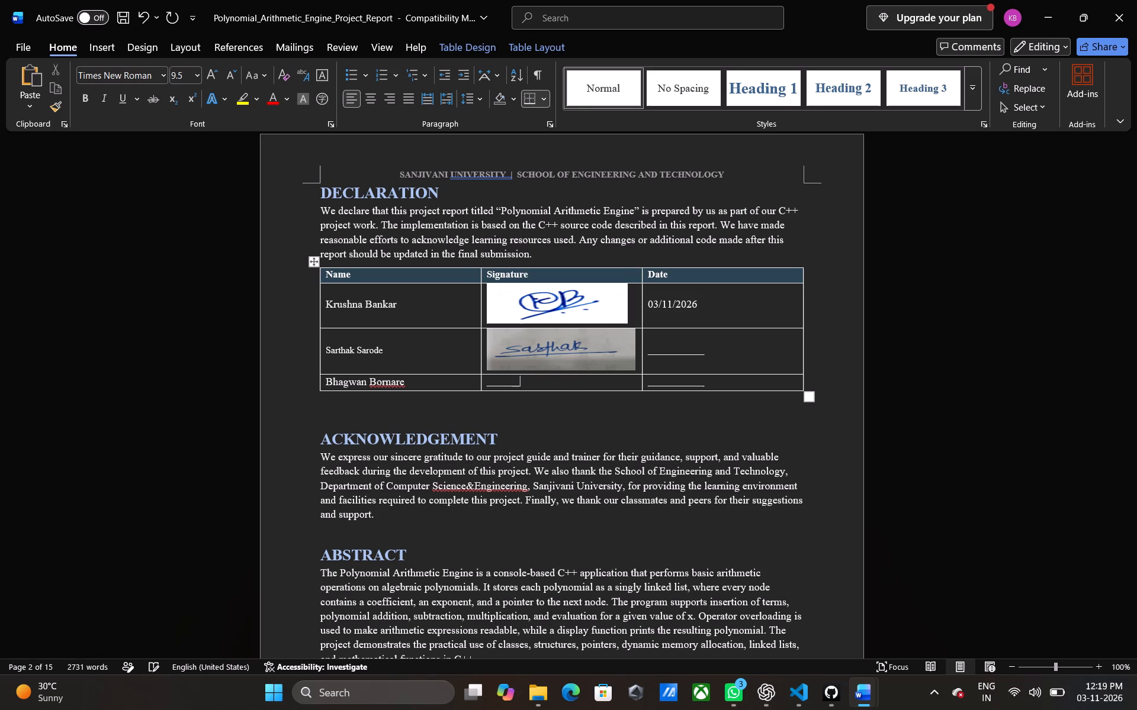
{"action": "key", "text": "BackSpace"}
{"action": "key", "text": "BackSpace"}
{"action": "key", "text": "BackSpace"}
{"action": "key", "text": "BackSpace"}
{"action": "key", "text": "BackSpace"}
{"action": "key", "text": "BackSpace"}
{"action": "key", "text": "BackSpace"}
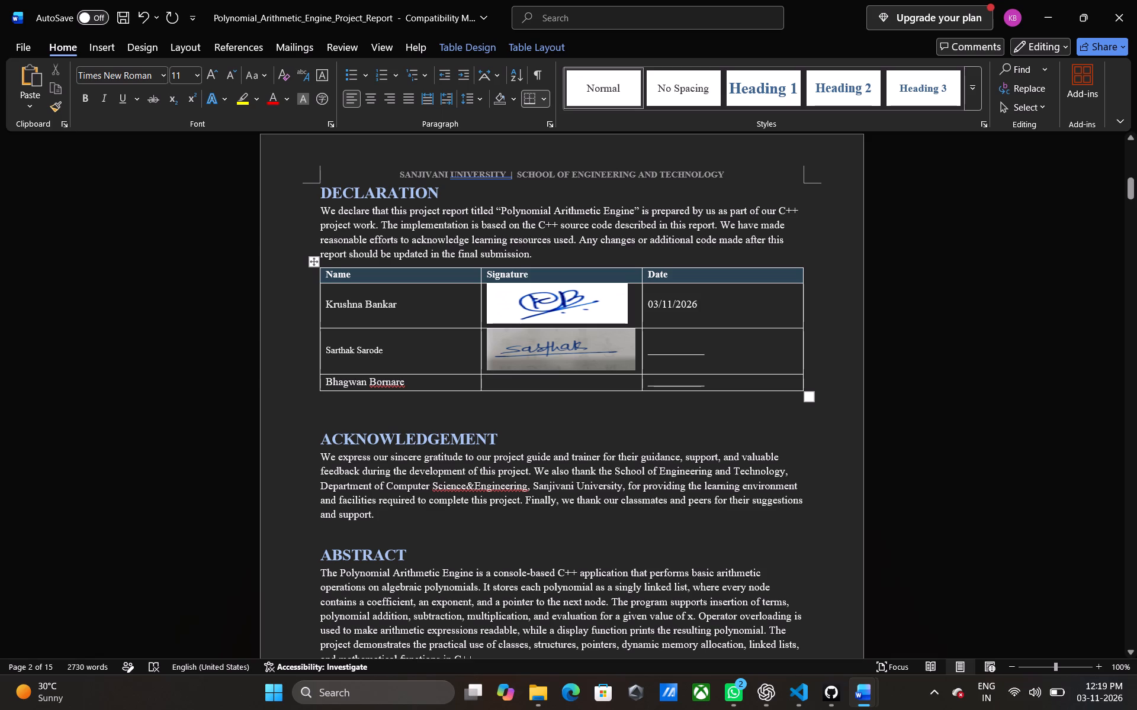
Insert the JPEG file named after the third student from the Games folder into that student's emptied Signature cell.
{"action": "left_click", "coordinate": [101, 48]}
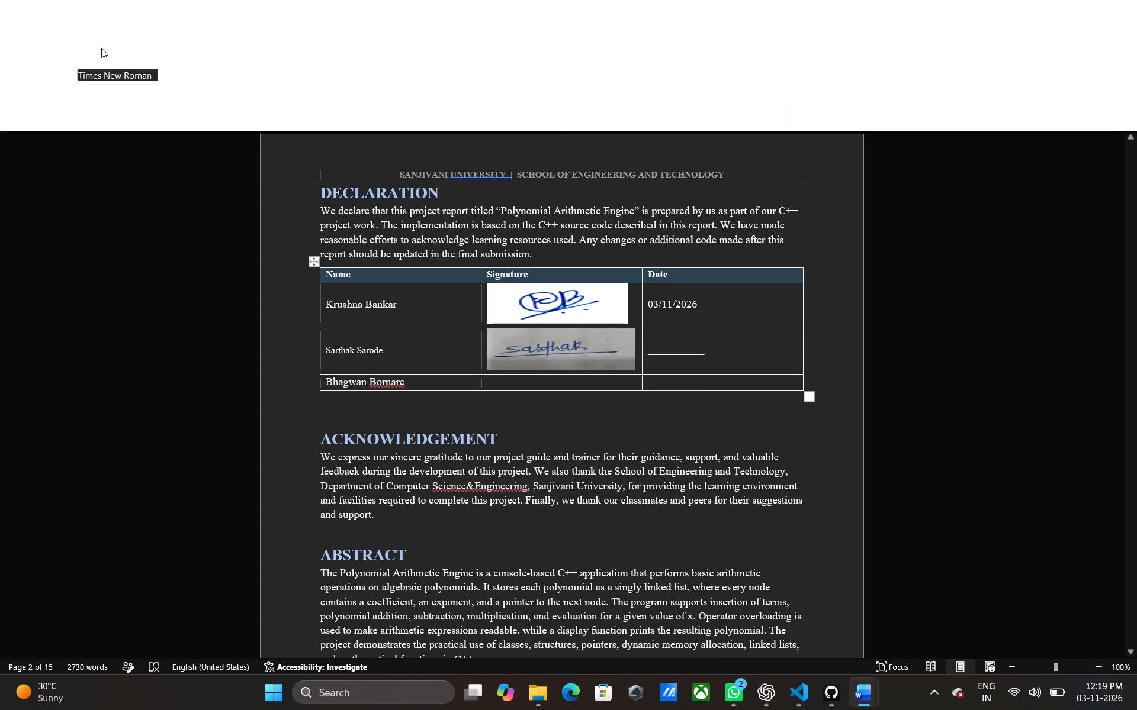
{"action": "left_click", "coordinate": [153, 81]}
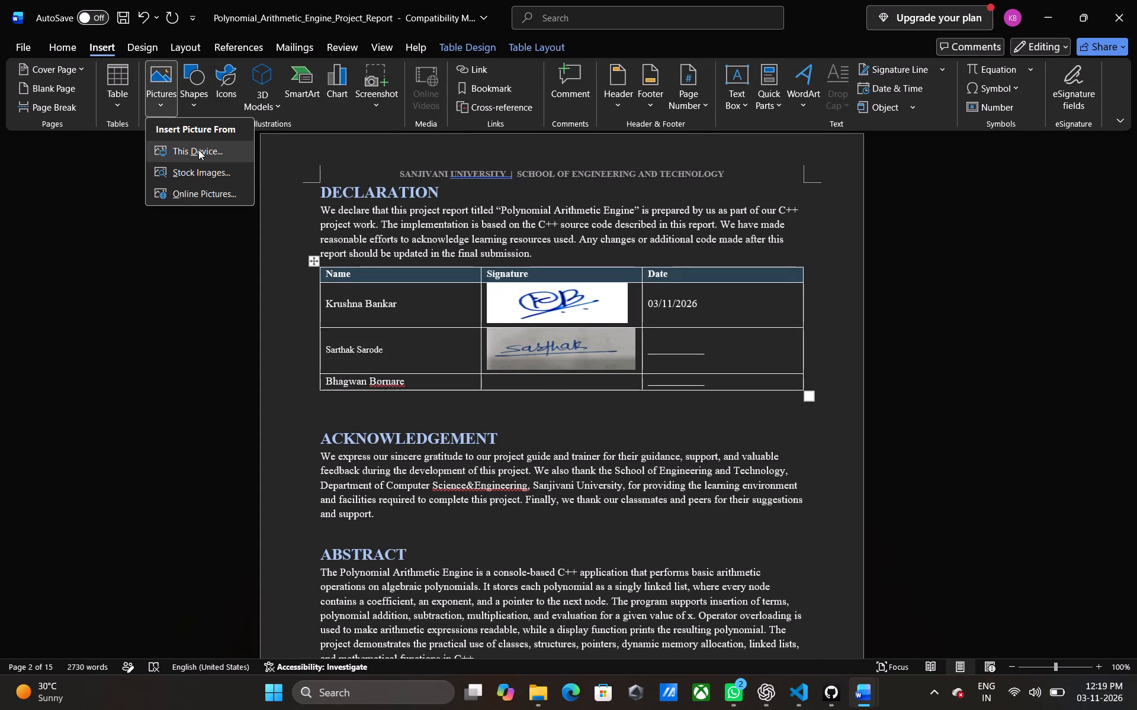
{"action": "left_click", "coordinate": [198, 150]}
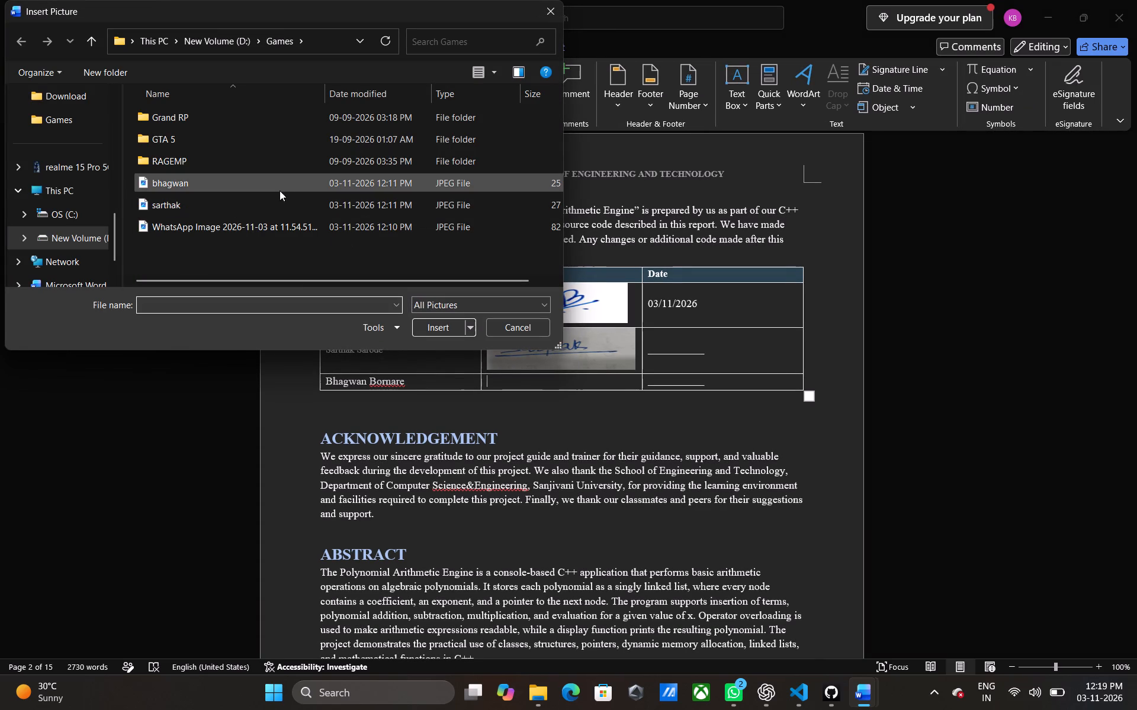
{"action": "left_click", "coordinate": [284, 188]}
{"action": "left_click", "coordinate": [431, 321]}
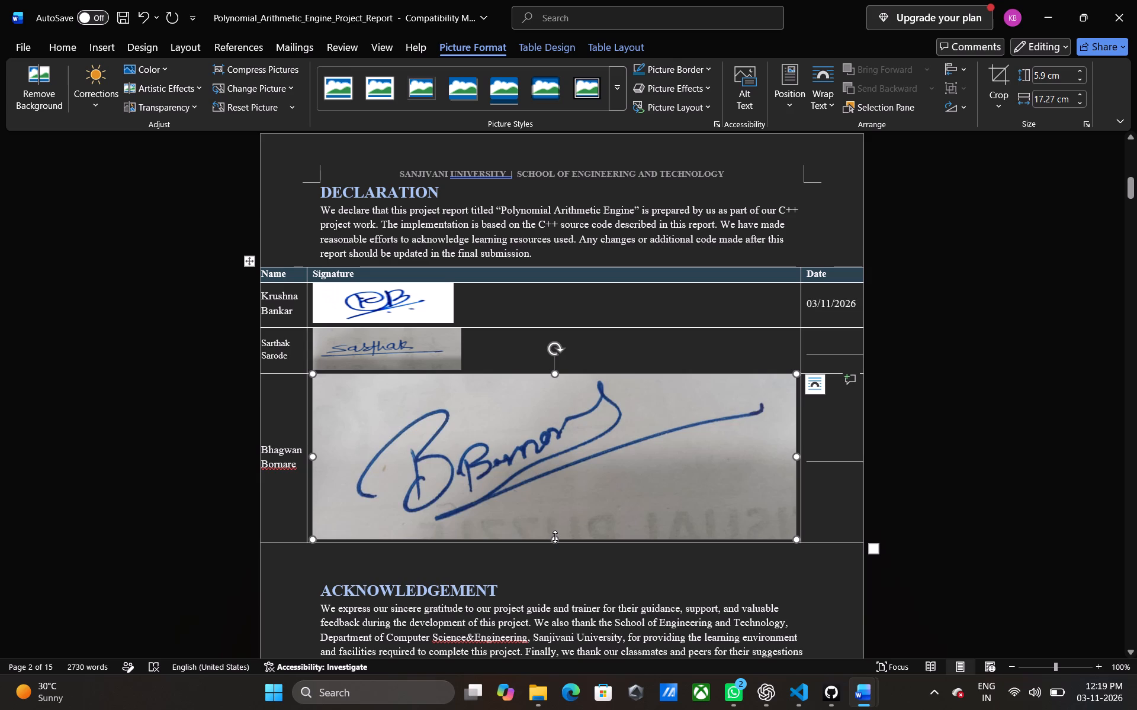
Shrink the third student's signature picture to about 1.55 cm high and about as wide as the second student's signature.
{"action": "left_click_drag", "start_coordinate": [555, 537], "coordinate": [565, 428]}
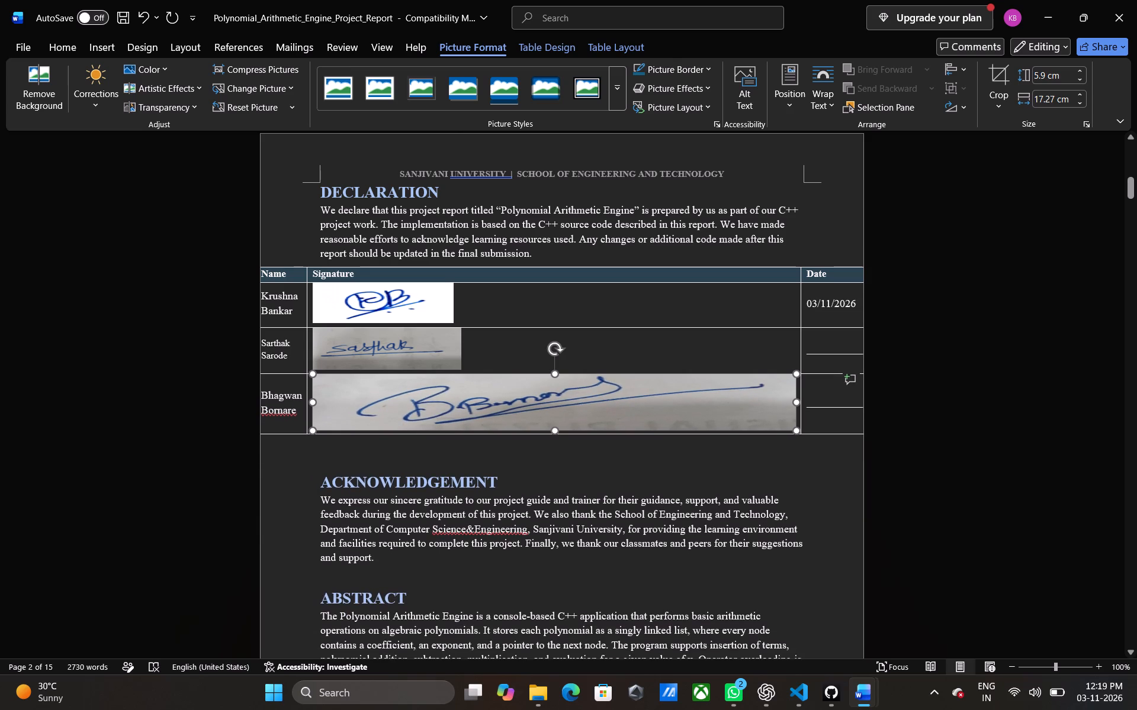
{"action": "left_click_drag", "start_coordinate": [565, 428], "coordinate": [564, 417]}
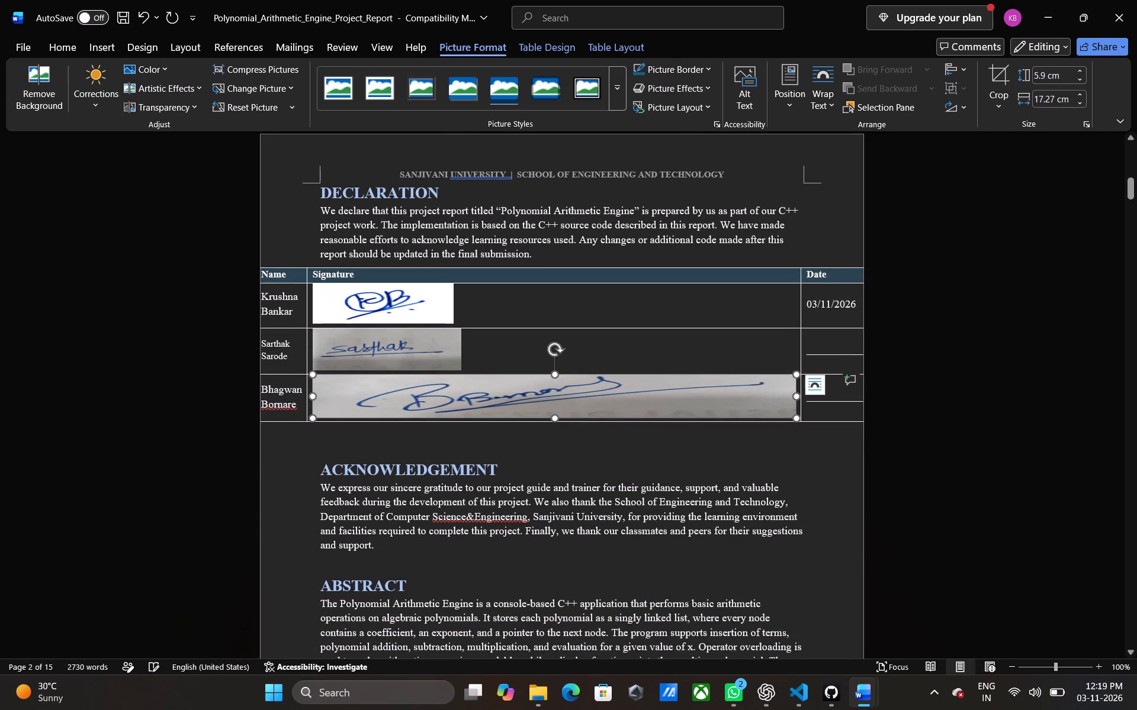
{"action": "left_click_drag", "start_coordinate": [315, 396], "coordinate": [404, 405]}
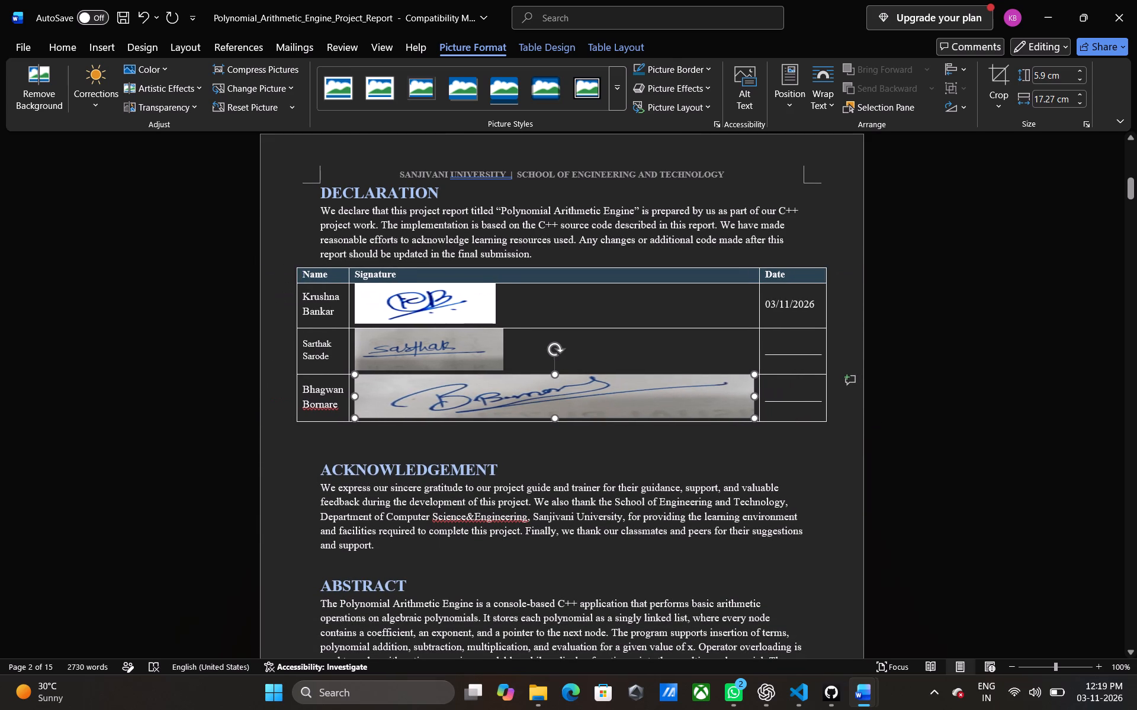
{"action": "left_click_drag", "start_coordinate": [404, 405], "coordinate": [510, 402]}
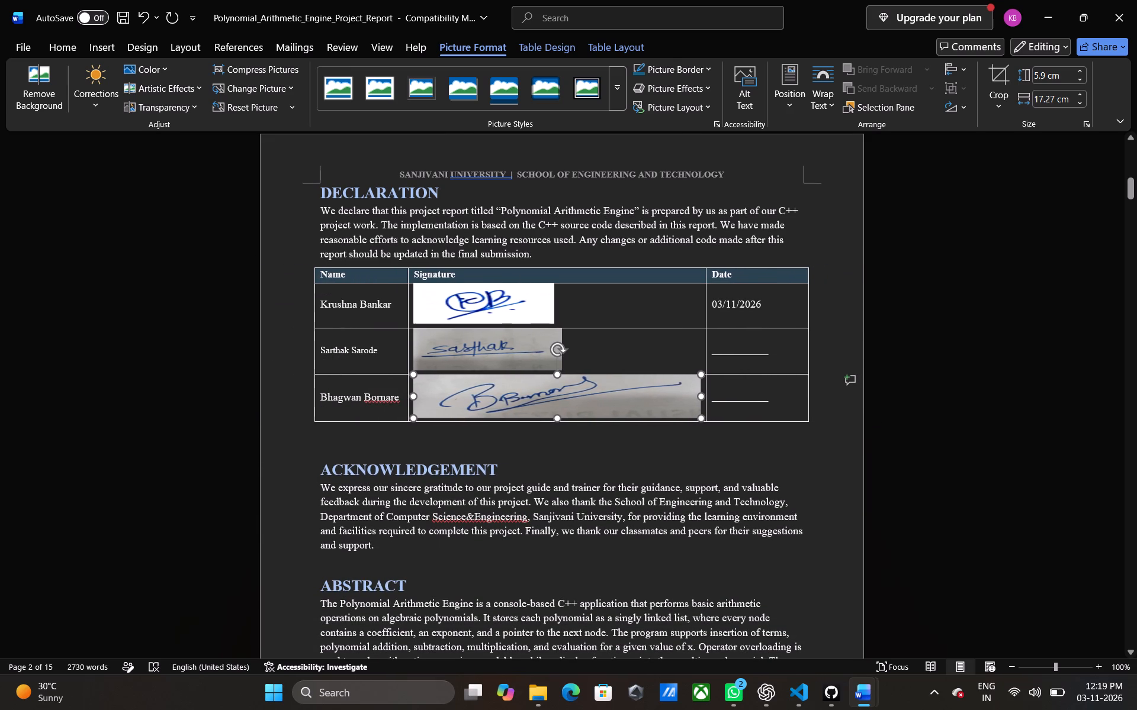
{"action": "left_click_drag", "start_coordinate": [510, 402], "coordinate": [519, 403]}
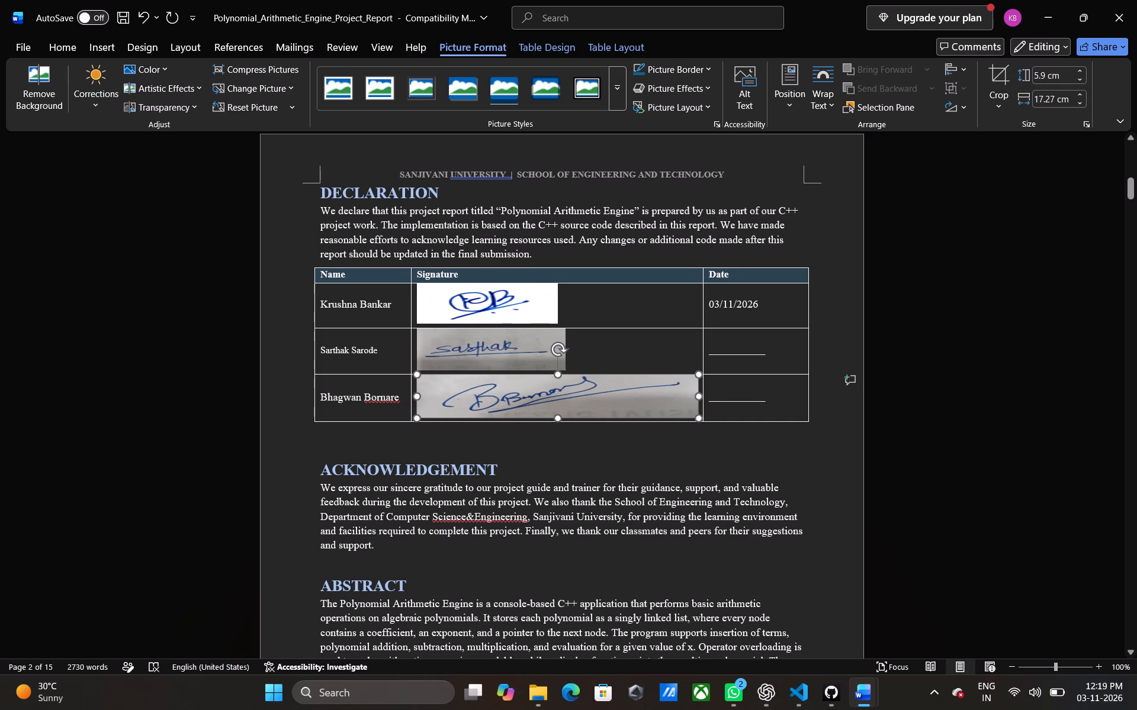
{"action": "left_click_drag", "start_coordinate": [519, 403], "coordinate": [535, 404]}
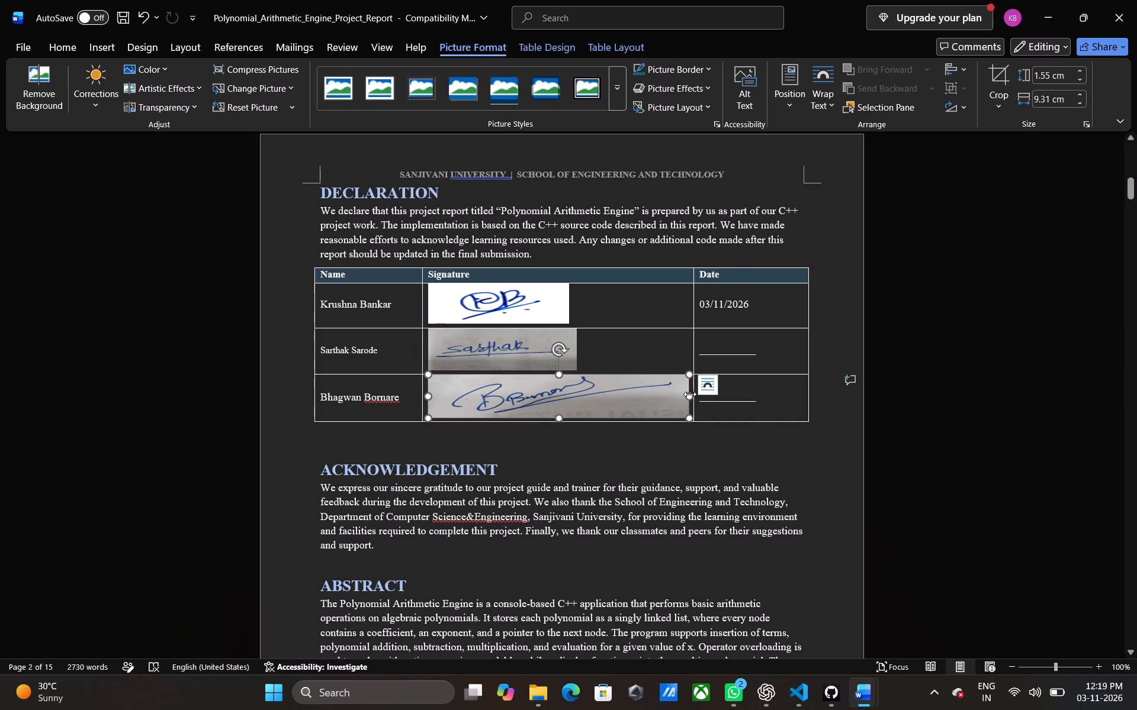
{"action": "left_click_drag", "start_coordinate": [690, 394], "coordinate": [600, 394]}
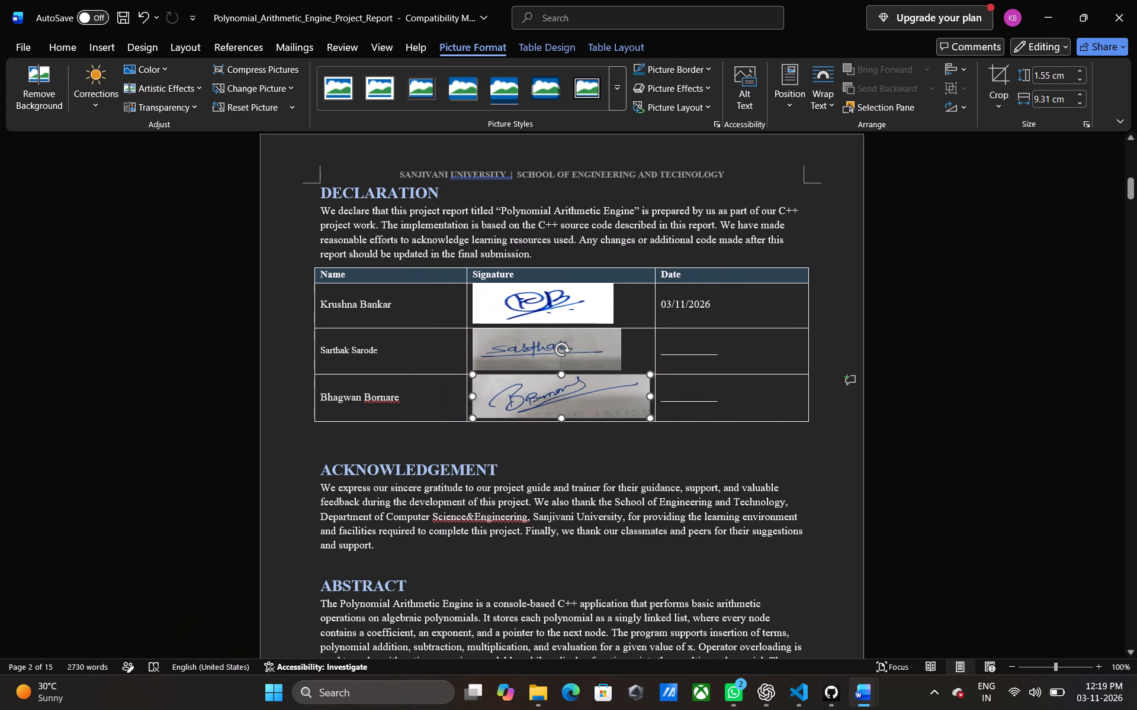
{"action": "left_click_drag", "start_coordinate": [600, 394], "coordinate": [577, 392]}
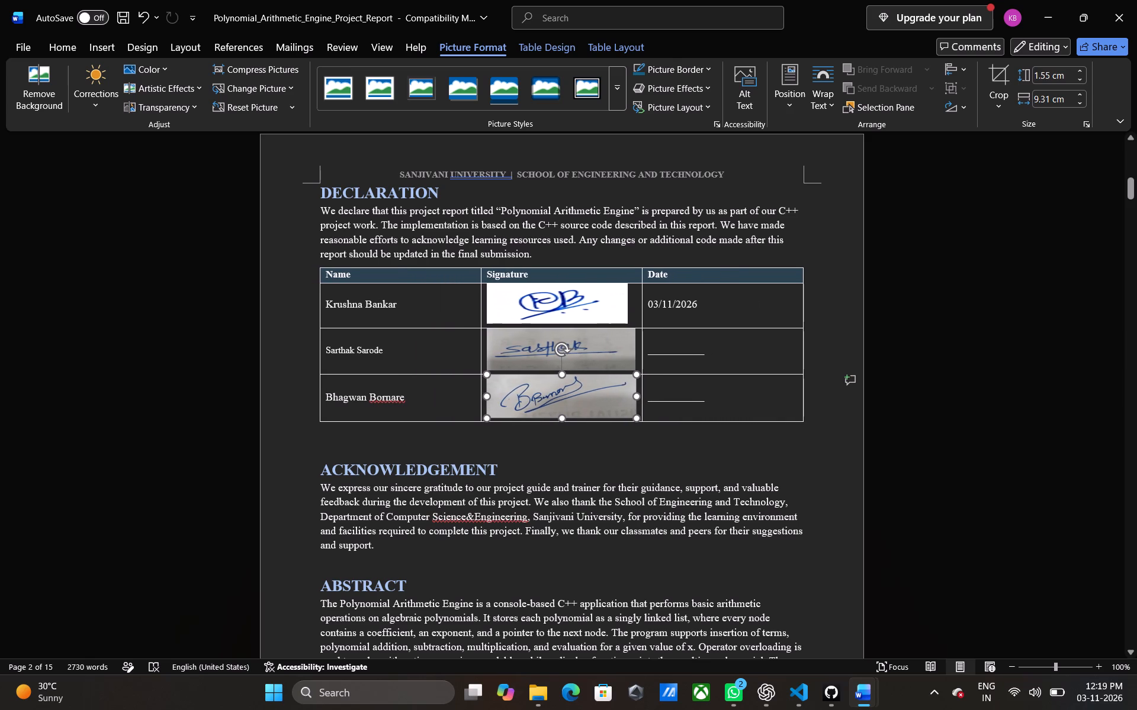
Replace the underscore placeholder in the second student's Date cell with 03/11/2026.
{"action": "left_click", "coordinate": [712, 347]}
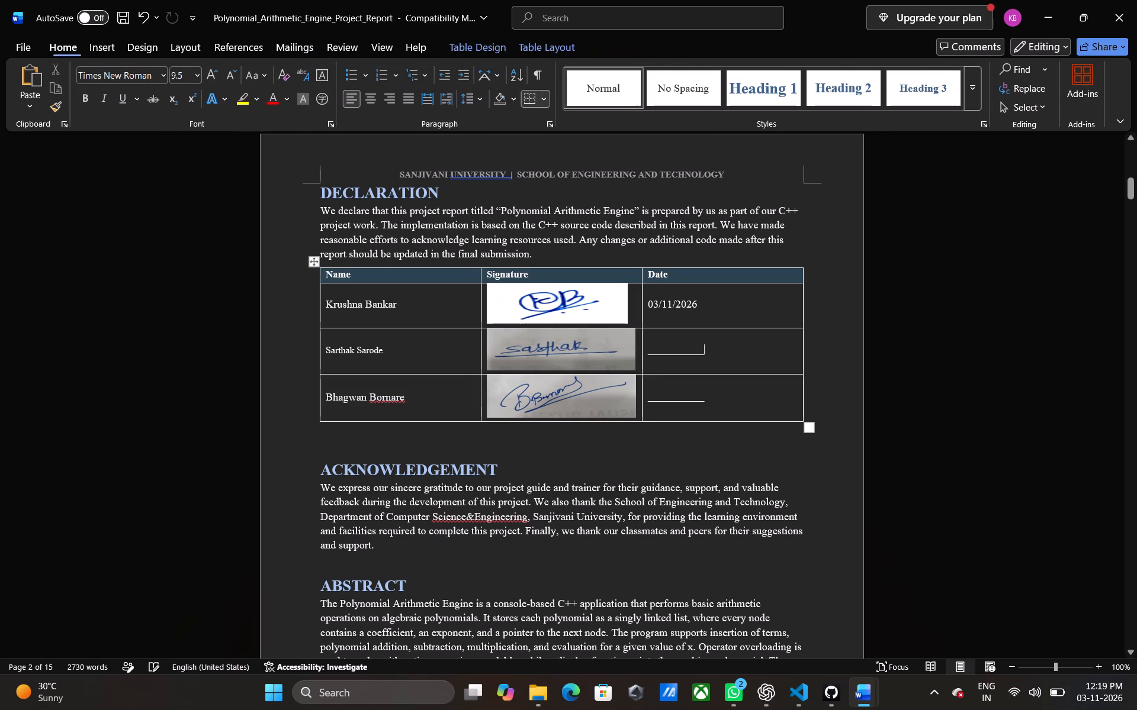
{"action": "key", "text": "BackSpace"}
{"action": "key", "text": "BackSpace"}
{"action": "key", "text": "BackSpace"}
{"action": "key", "text": "BackSpace"}
{"action": "key", "text": "BackSpace"}
{"action": "key", "text": "BackSpace"}
{"action": "key", "text": "BackSpace"}
{"action": "key", "text": "BackSpace"}
{"action": "key", "text": "BackSpace"}
{"action": "key", "text": "BackSpace"}
{"action": "key", "text": "BackSpace"}
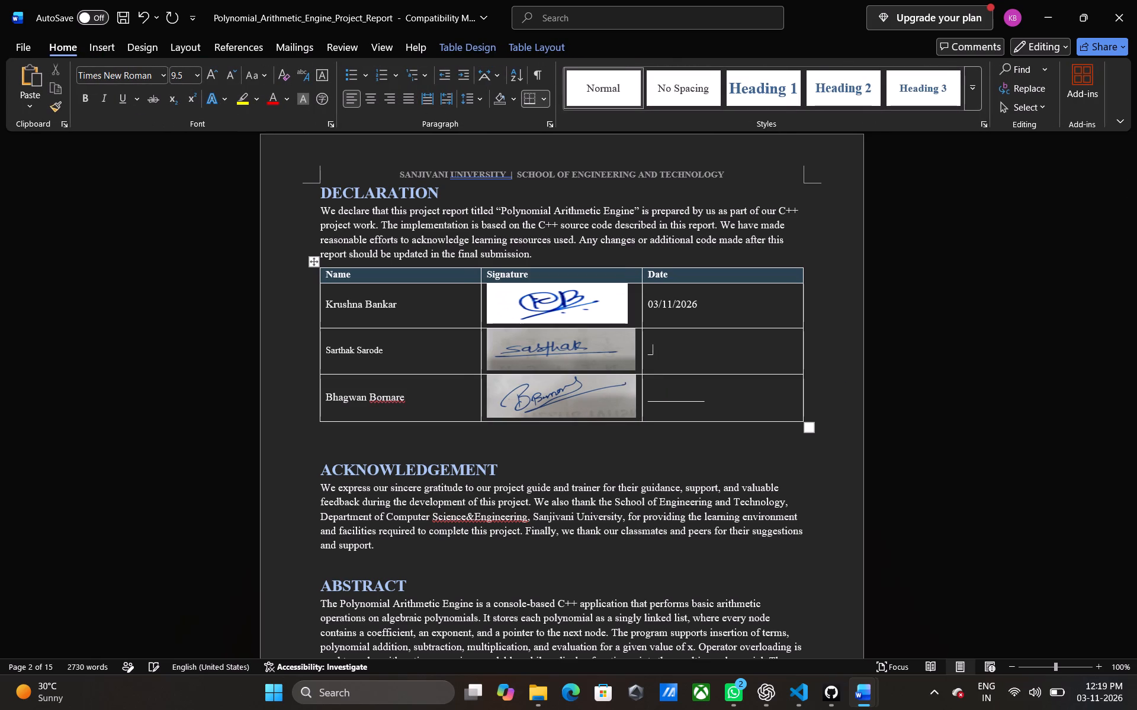
{"action": "key", "text": "BackSpace"}
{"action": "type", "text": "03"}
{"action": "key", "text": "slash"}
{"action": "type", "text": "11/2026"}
Replace the underscore placeholder in the third student's Date cell with 03/11/2026.
{"action": "left_click", "coordinate": [706, 399]}
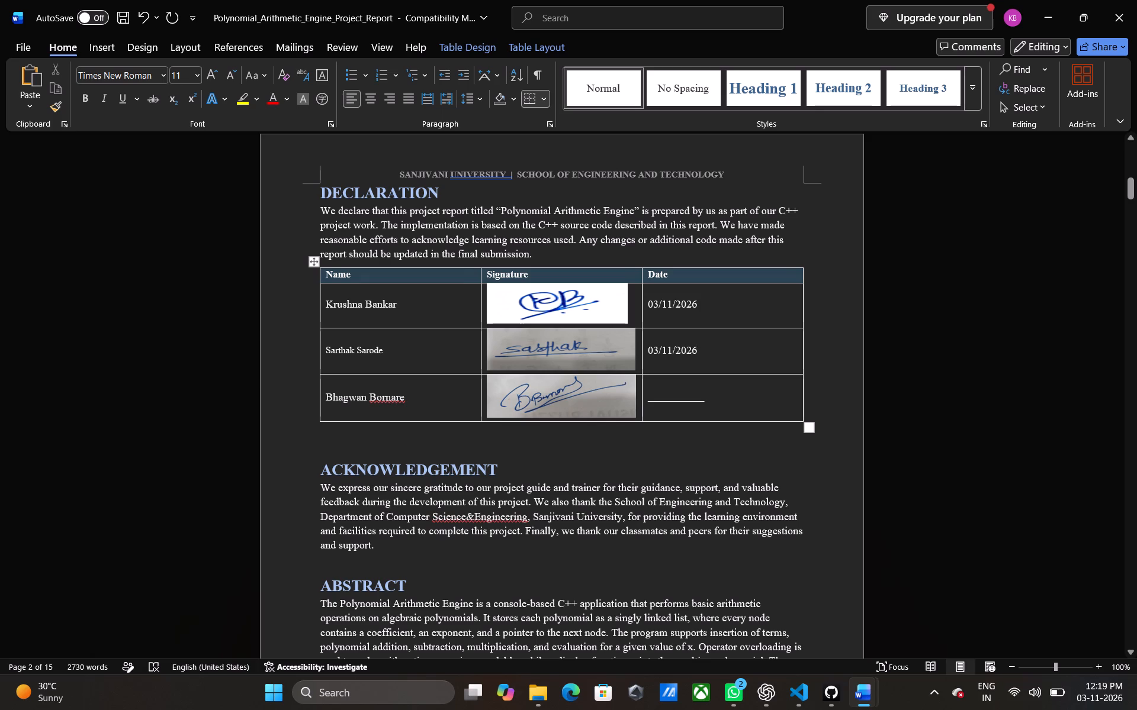
{"action": "key", "text": "BackSpace"}
{"action": "key", "text": "BackSpace"}
{"action": "key", "text": "BackSpace"}
{"action": "key", "text": "BackSpace"}
{"action": "key", "text": "BackSpace"}
{"action": "key", "text": "BackSpace"}
{"action": "key", "text": "BackSpace"}
{"action": "key", "text": "BackSpace"}
{"action": "key", "text": "BackSpace"}
{"action": "key", "text": "BackSpace"}
{"action": "key", "text": "BackSpace"}
{"action": "key", "text": "BackSpace"}
{"action": "key", "text": "BackSpace"}
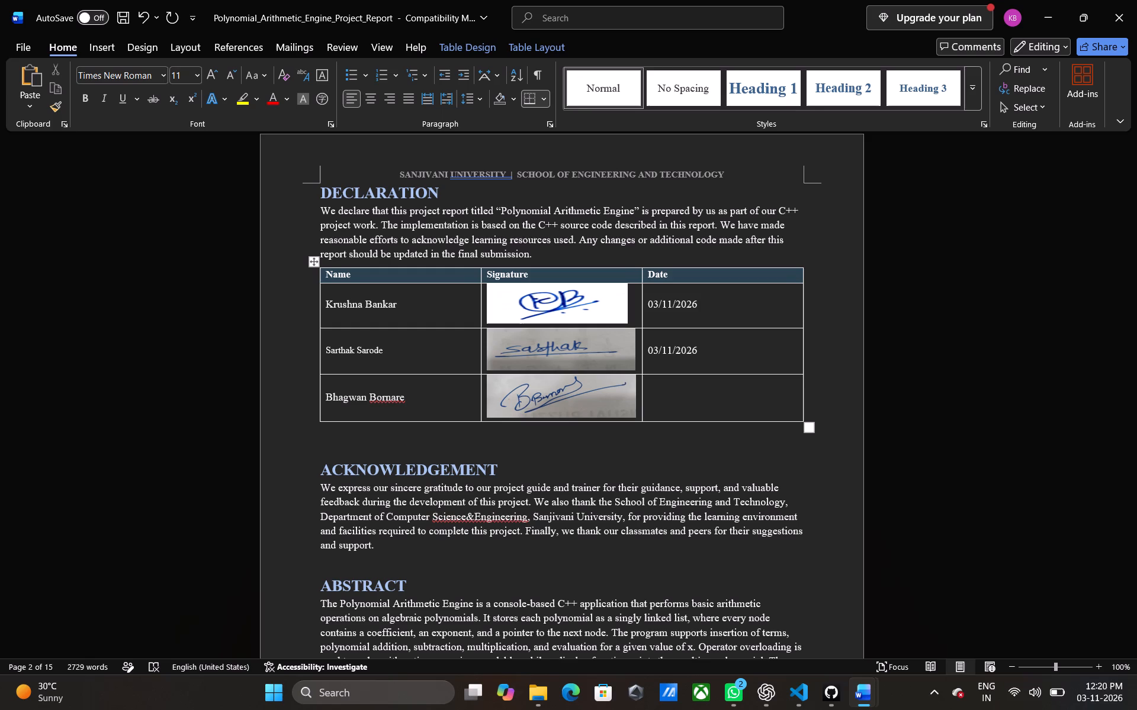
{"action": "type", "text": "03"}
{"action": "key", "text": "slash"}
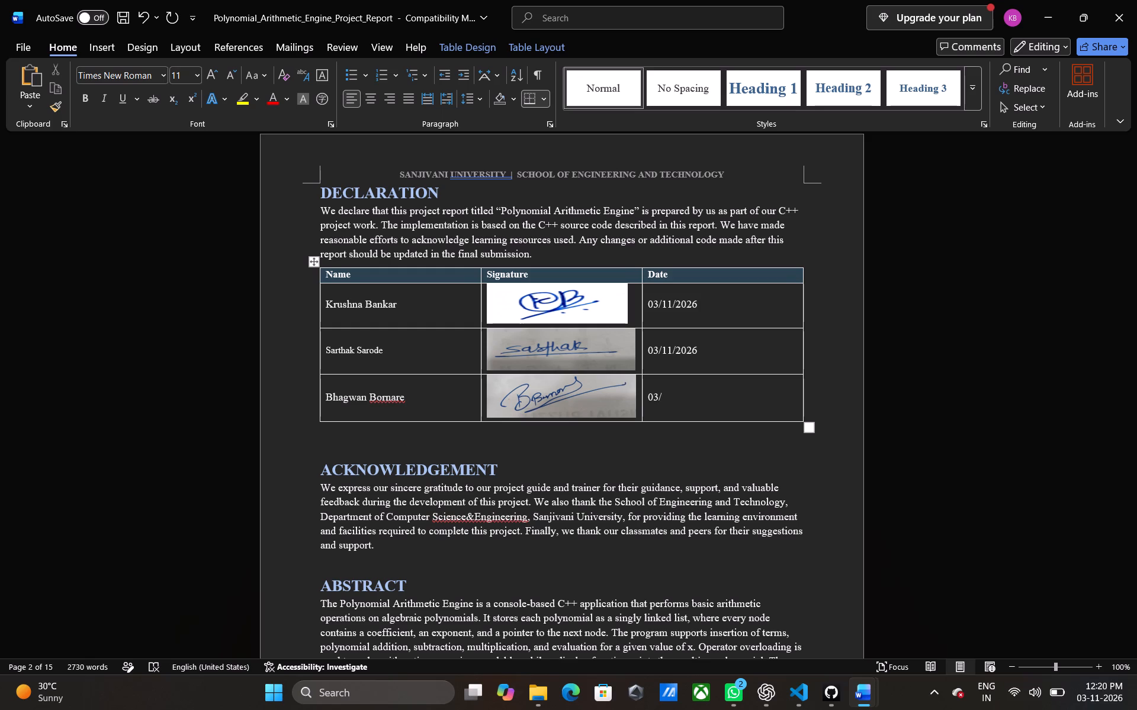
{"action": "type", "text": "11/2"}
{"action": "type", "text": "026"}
{"action": "left_click", "coordinate": [859, 335]}
Look through the report from the cover page to the Appendix C Team Contribution Log for details still to fill in.
{"action": "scroll", "coordinate": [859, 335], "scroll_direction": "down", "scroll_amount": 10}
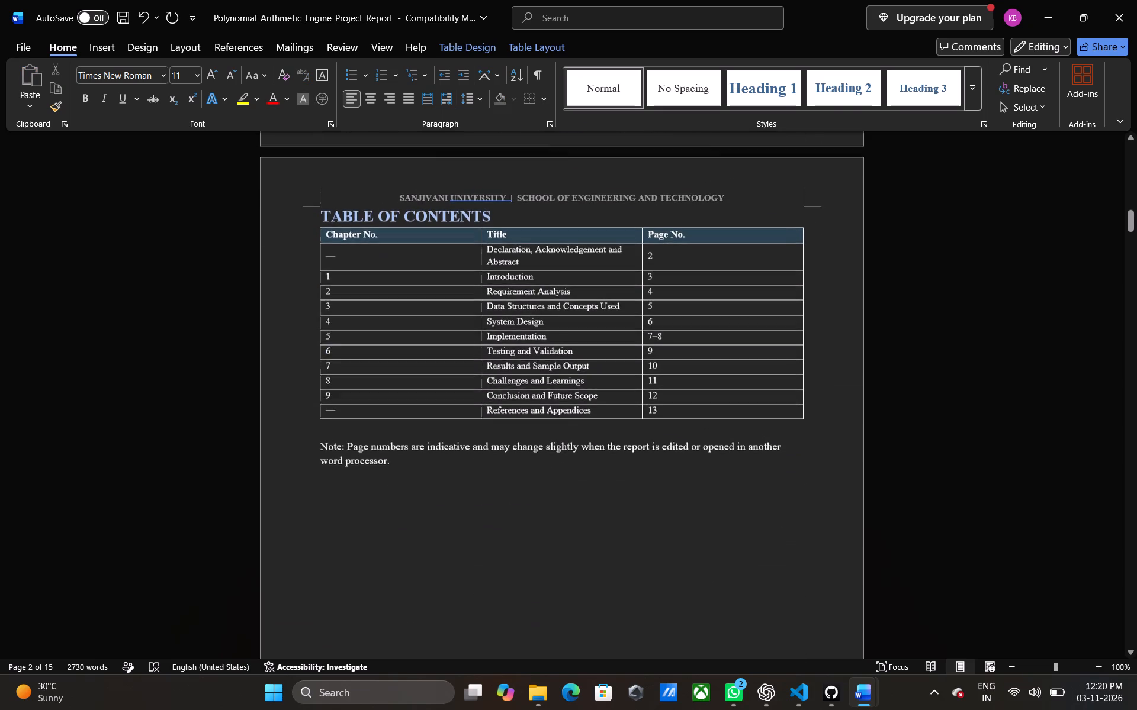
{"action": "scroll", "coordinate": [859, 335], "scroll_direction": "up", "scroll_amount": 8}
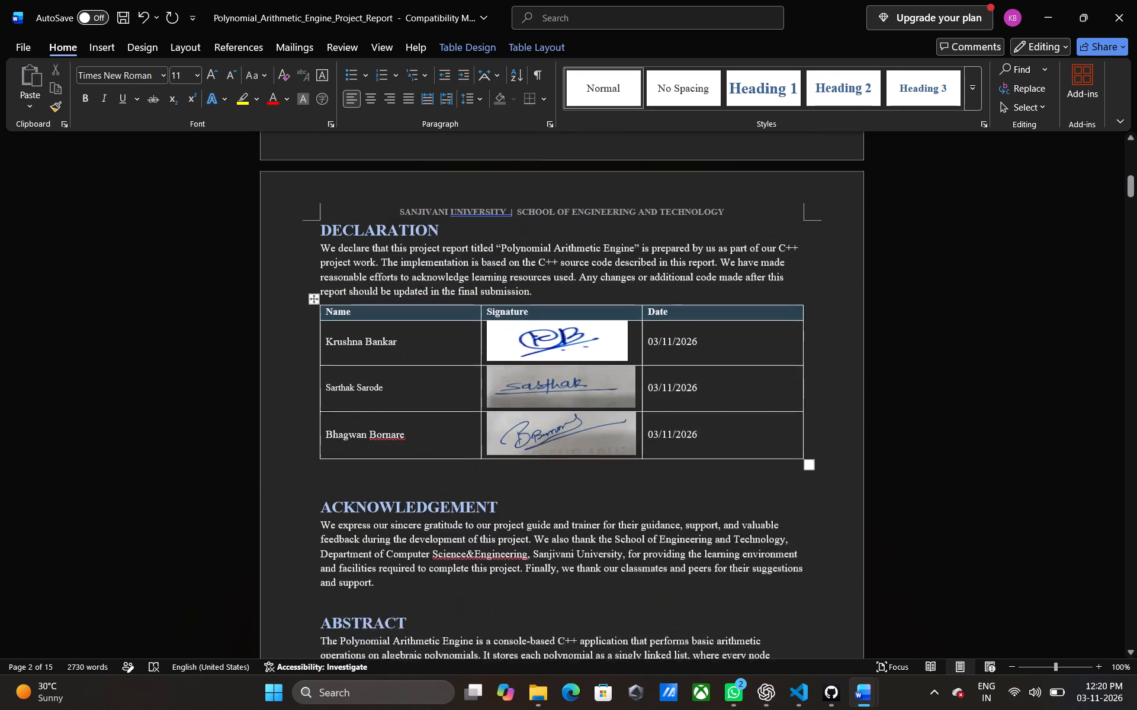
{"action": "scroll", "coordinate": [859, 335], "scroll_direction": "up", "scroll_amount": 5}
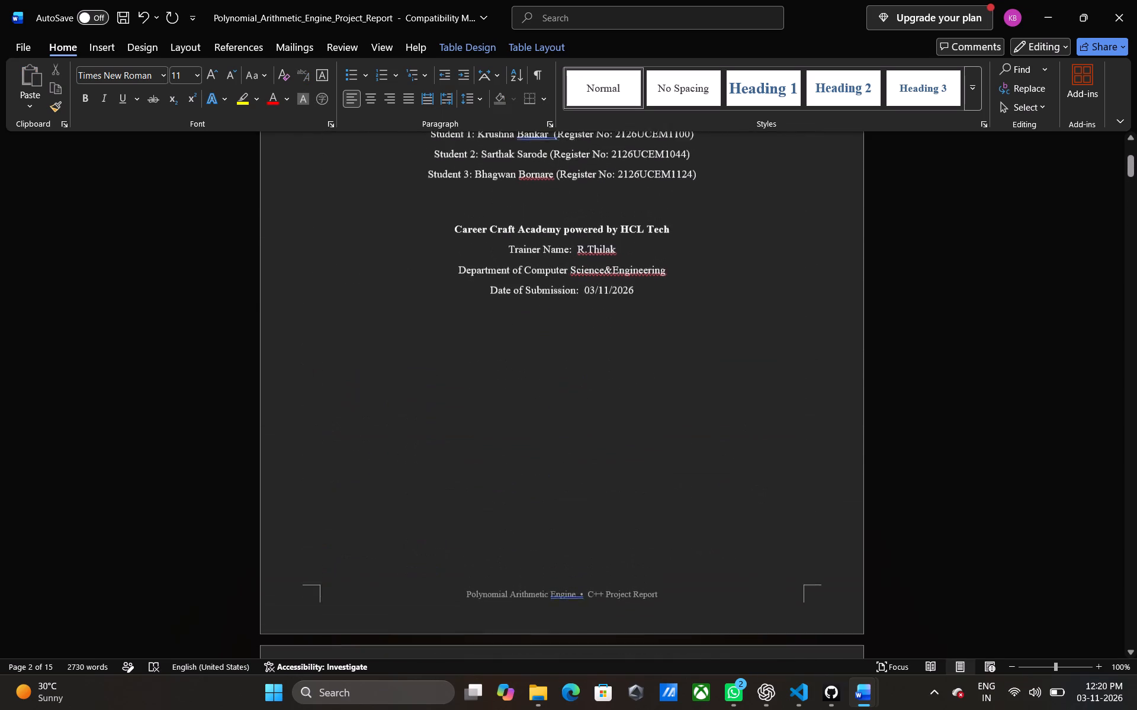
{"action": "scroll", "coordinate": [859, 335], "scroll_direction": "up", "scroll_amount": 1}
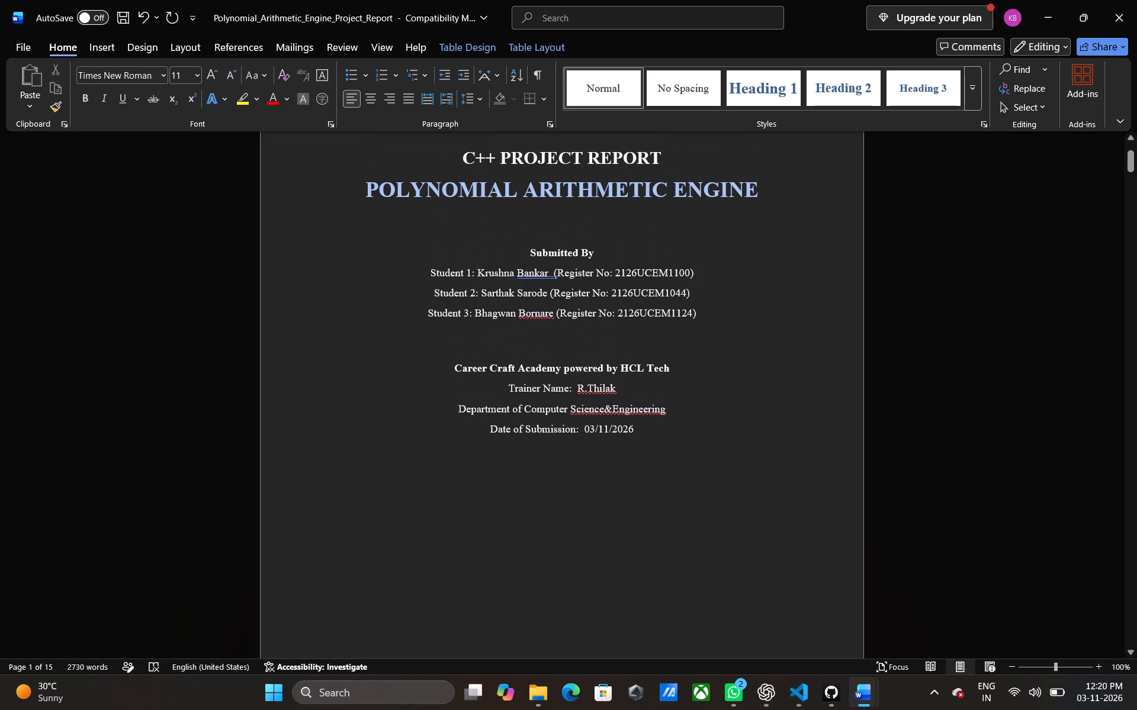
{"action": "scroll", "coordinate": [859, 335], "scroll_direction": "up", "scroll_amount": 2}
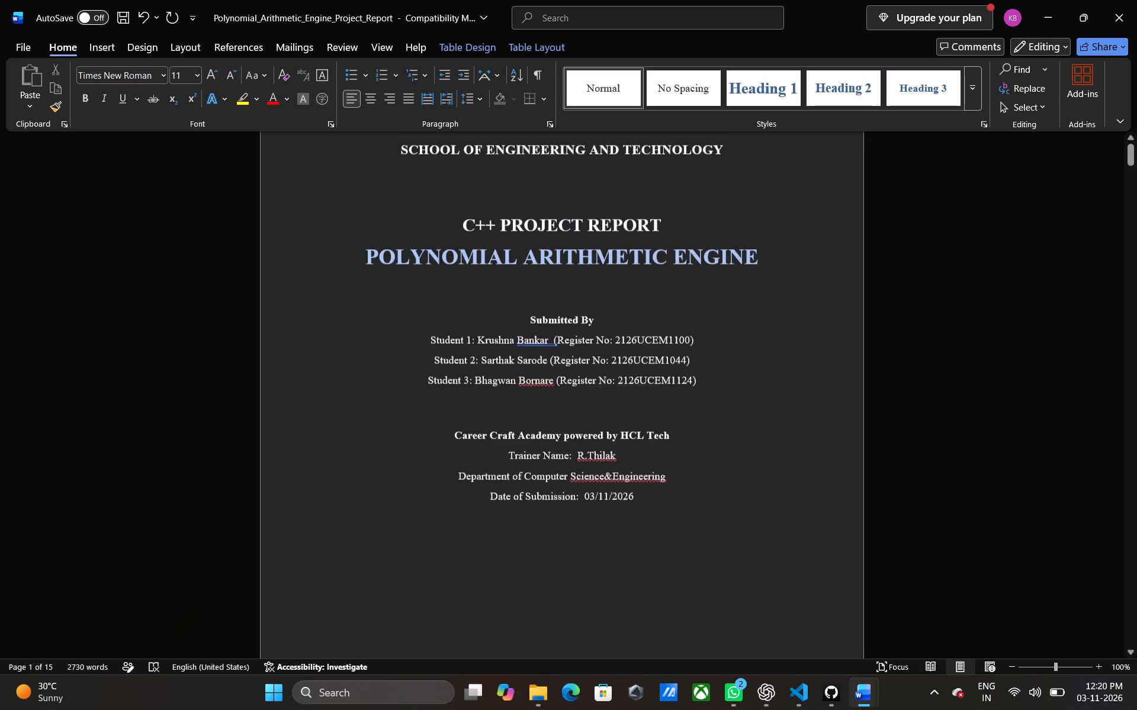
{"action": "scroll", "coordinate": [859, 335], "scroll_direction": "up", "scroll_amount": 2}
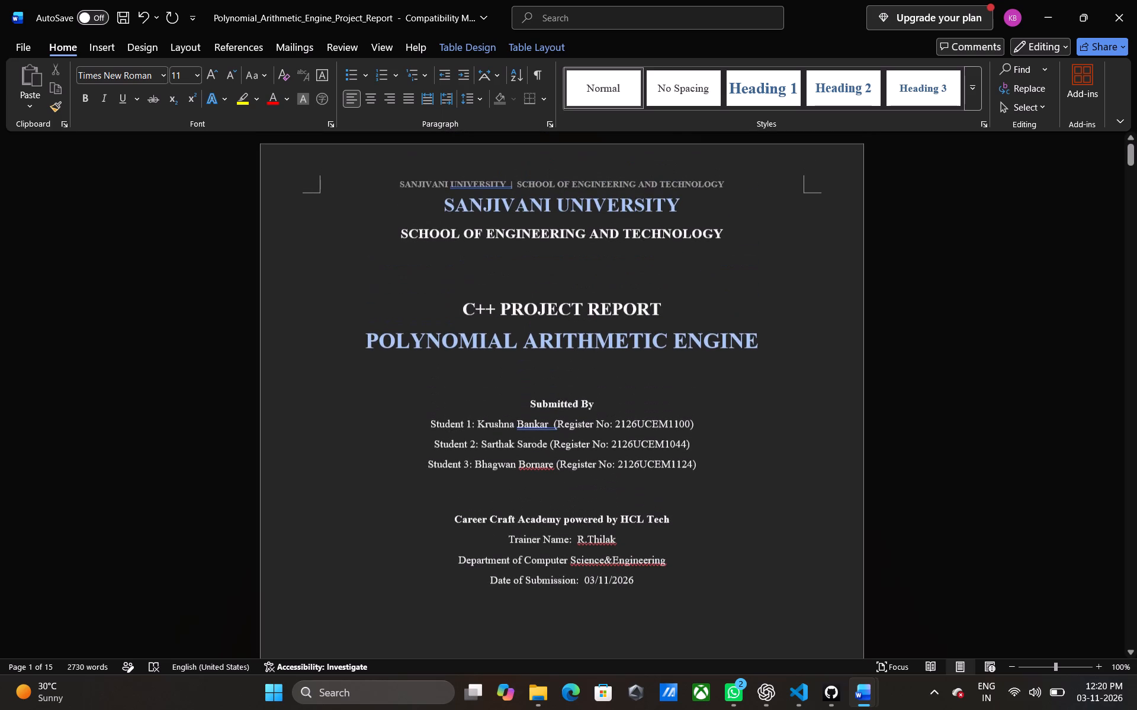
{"action": "scroll", "coordinate": [859, 335], "scroll_direction": "down", "scroll_amount": 13}
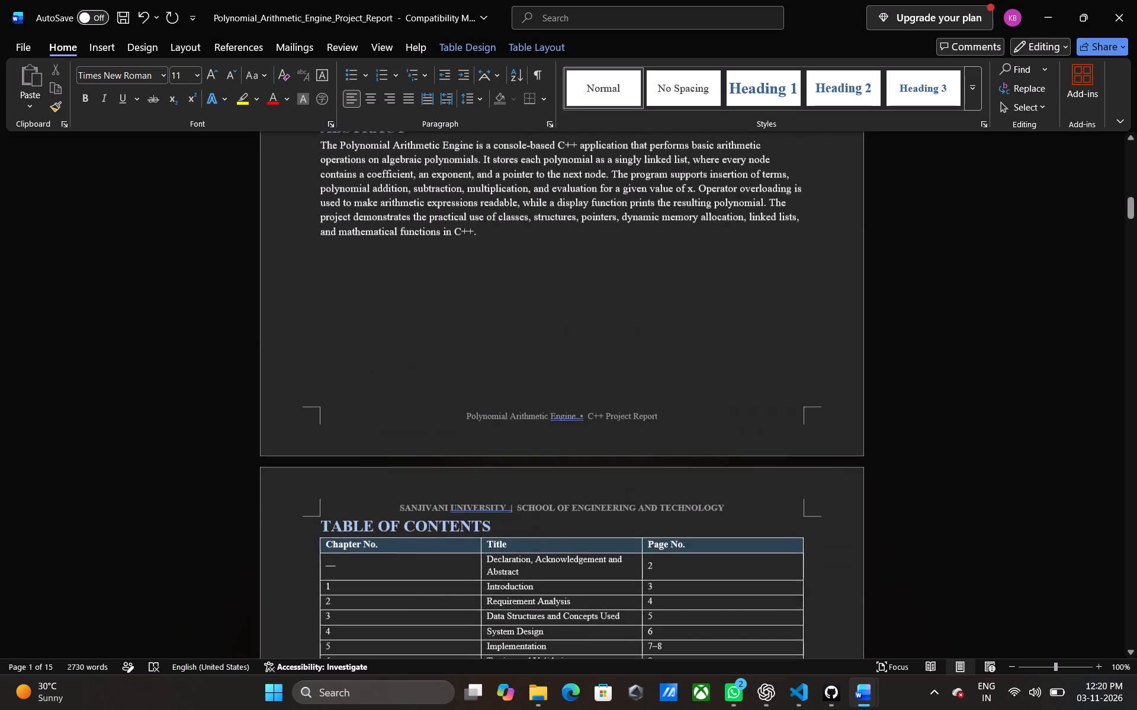
{"action": "scroll", "coordinate": [859, 335], "scroll_direction": "down", "scroll_amount": 13}
{"action": "scroll", "coordinate": [859, 335], "scroll_direction": "down", "scroll_amount": 8}
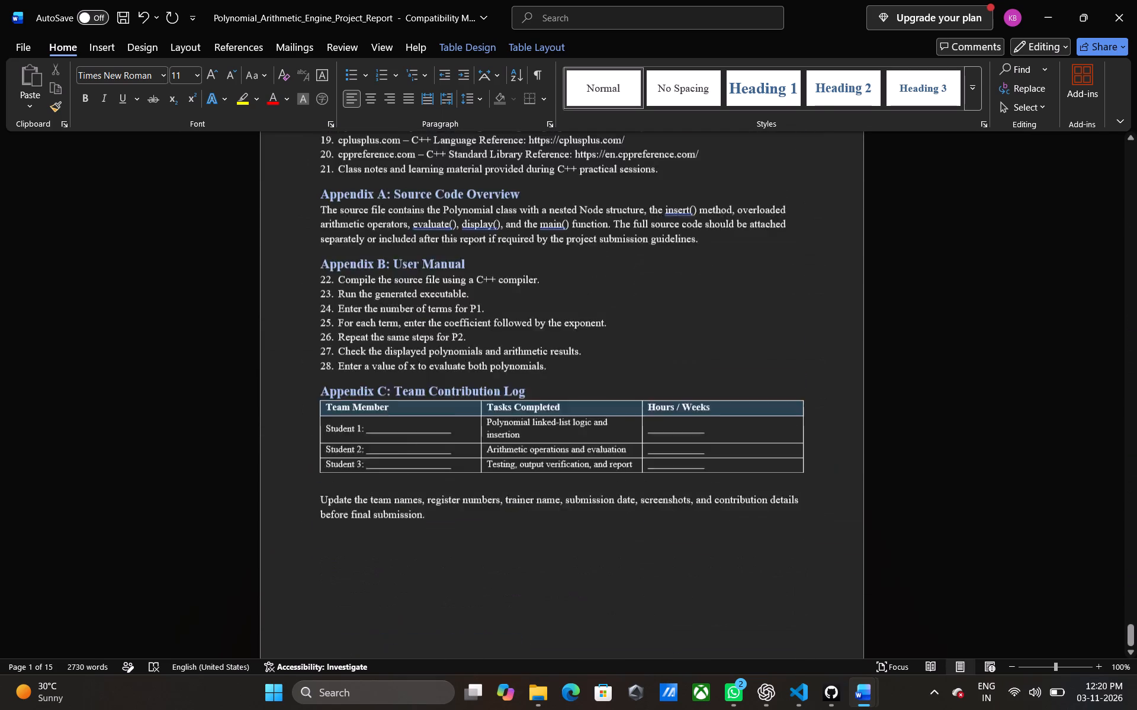
{"action": "scroll", "coordinate": [859, 335], "scroll_direction": "up", "scroll_amount": 1}
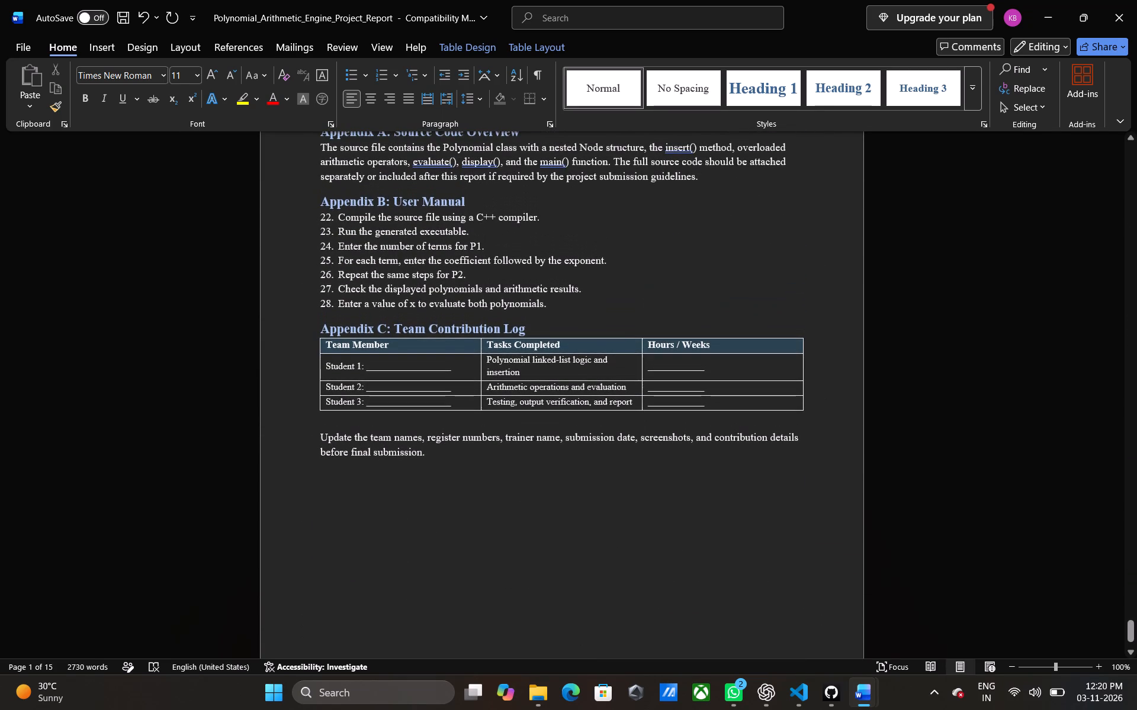
Replace the underscore placeholder after Student 1 in the Appendix C Team Contribution Log with the first student's full name.
{"action": "scroll", "coordinate": [859, 335], "scroll_direction": "up", "scroll_amount": 1}
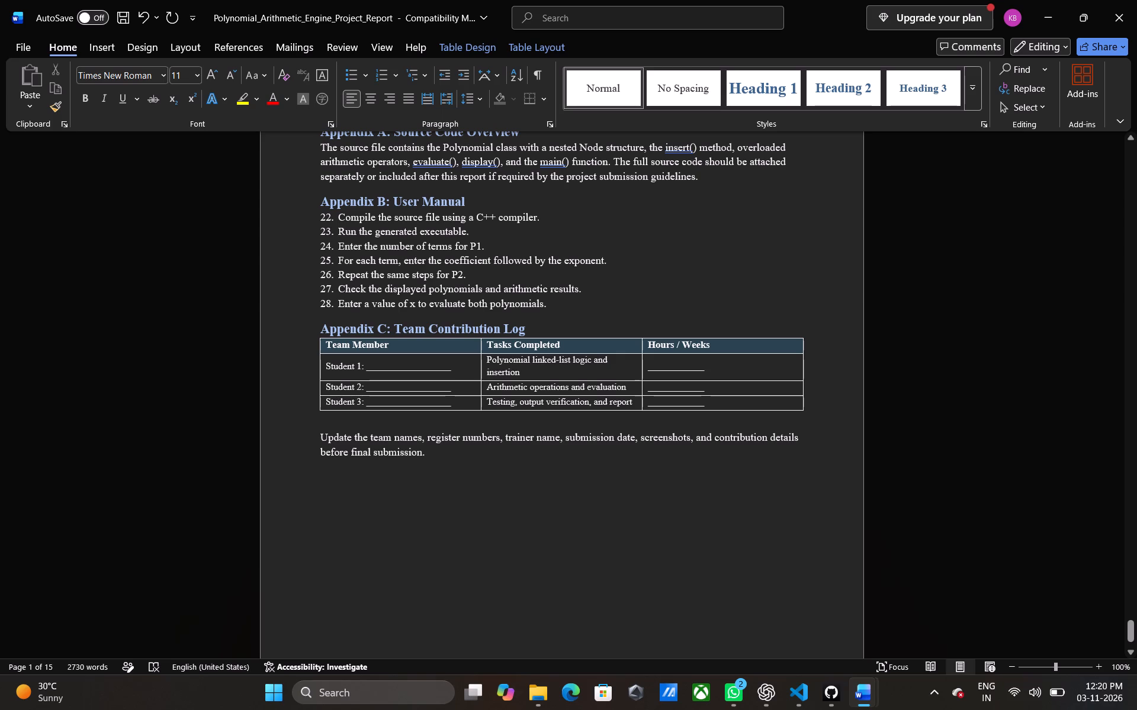
{"action": "left_click", "coordinate": [455, 367]}
{"action": "key", "text": "BackSpace"}
{"action": "key", "text": "BackSpace"}
{"action": "key", "text": "BackSpace"}
{"action": "key", "text": "BackSpace"}
{"action": "key", "text": "BackSpace"}
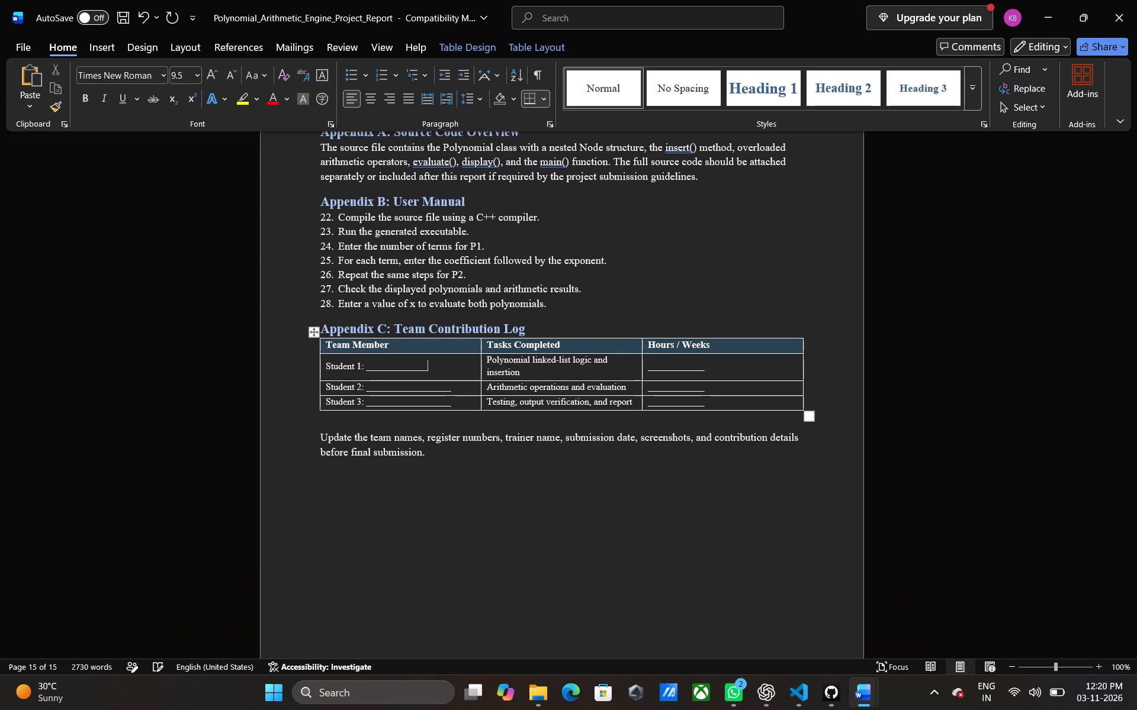
{"action": "key", "text": "BackSpace"}
{"action": "key", "text": "BackSpace"}
{"action": "key", "text": "BackSpace"}
{"action": "key", "text": "BackSpace"}
{"action": "key", "text": "BackSpace"}
{"action": "key", "text": "BackSpace"}
{"action": "key", "text": "BackSpace"}
{"action": "key", "text": "BackSpace"}
{"action": "key", "text": "BackSpace"}
{"action": "key", "text": "BackSpace"}
{"action": "key", "text": "BackSpace"}
{"action": "key", "text": "BackSpace"}
{"action": "key", "text": "BackSpace"}
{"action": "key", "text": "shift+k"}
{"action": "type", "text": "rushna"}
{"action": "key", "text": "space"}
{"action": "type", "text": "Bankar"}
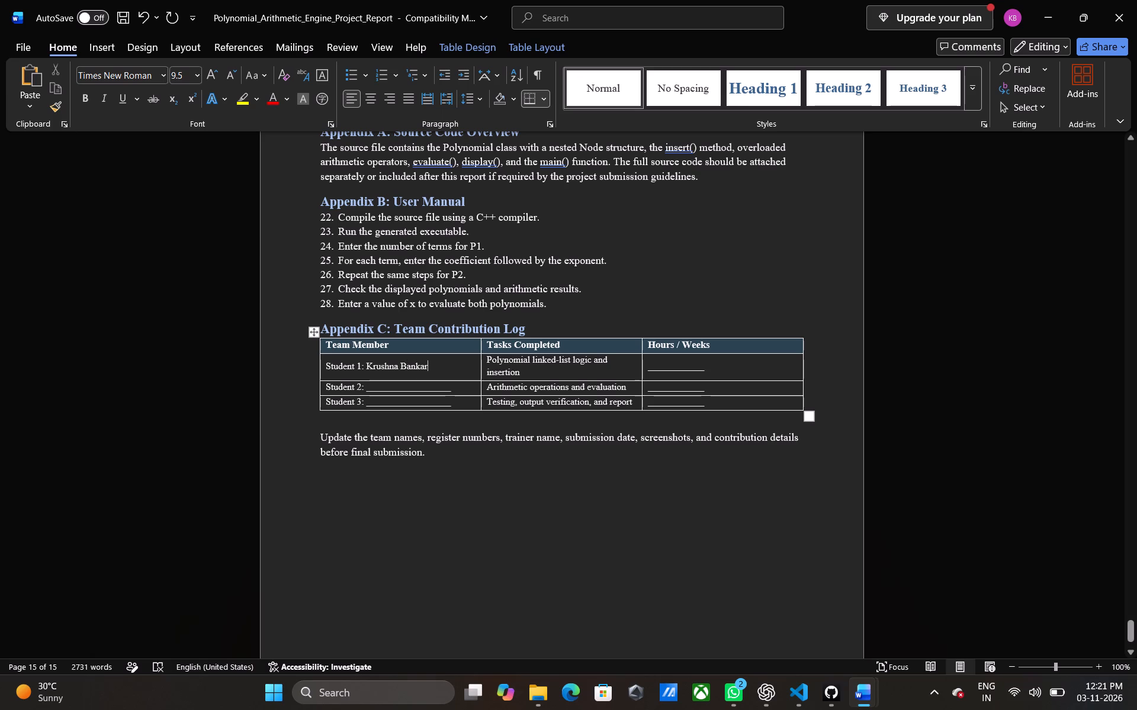
Replace the underscore placeholder after Student 2 in the Appendix C Team Contribution Log with the second student's full name.
{"action": "left_click", "coordinate": [456, 389]}
{"action": "key", "text": "BackSpace"}
{"action": "key", "text": "BackSpace"}
{"action": "key", "text": "BackSpace"}
{"action": "key", "text": "BackSpace"}
{"action": "key", "text": "BackSpace"}
{"action": "key", "text": "BackSpace"}
{"action": "key", "text": "BackSpace"}
{"action": "key", "text": "BackSpace"}
{"action": "key", "text": "BackSpace"}
{"action": "key", "text": "BackSpace"}
{"action": "key", "text": "BackSpace"}
{"action": "key", "text": "BackSpace"}
{"action": "key", "text": "BackSpace"}
{"action": "key", "text": "BackSpace"}
{"action": "key", "text": "BackSpace"}
{"action": "key", "text": "BackSpace"}
{"action": "key", "text": "BackSpace"}
{"action": "key", "text": "BackSpace"}
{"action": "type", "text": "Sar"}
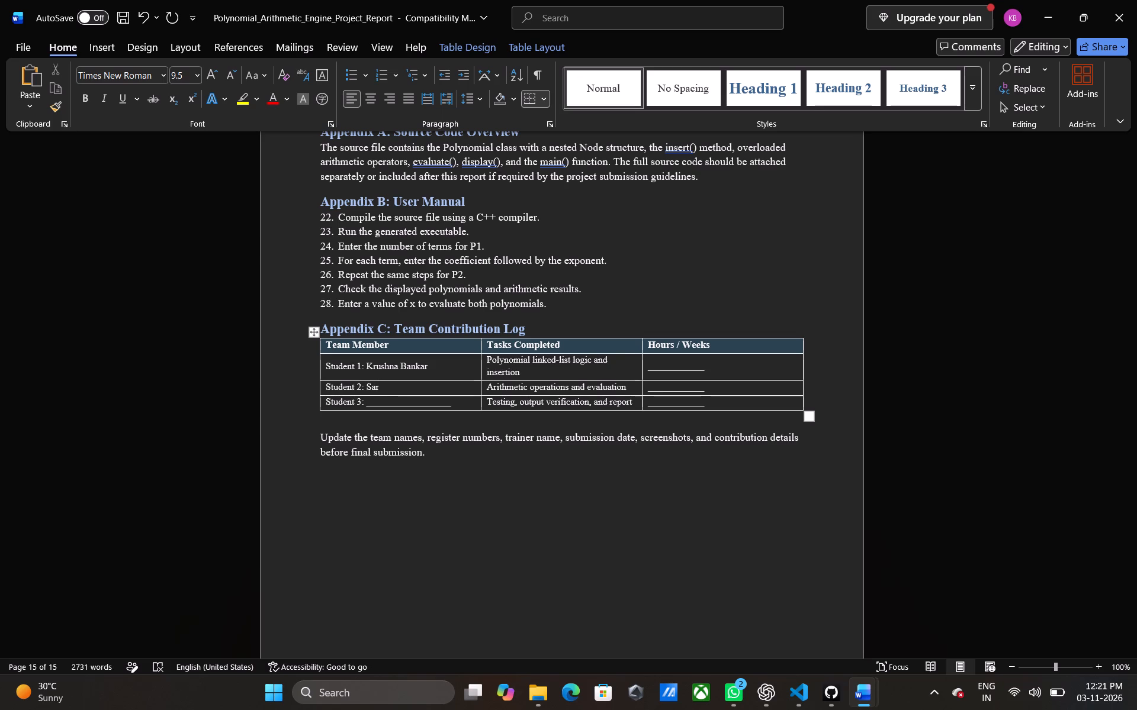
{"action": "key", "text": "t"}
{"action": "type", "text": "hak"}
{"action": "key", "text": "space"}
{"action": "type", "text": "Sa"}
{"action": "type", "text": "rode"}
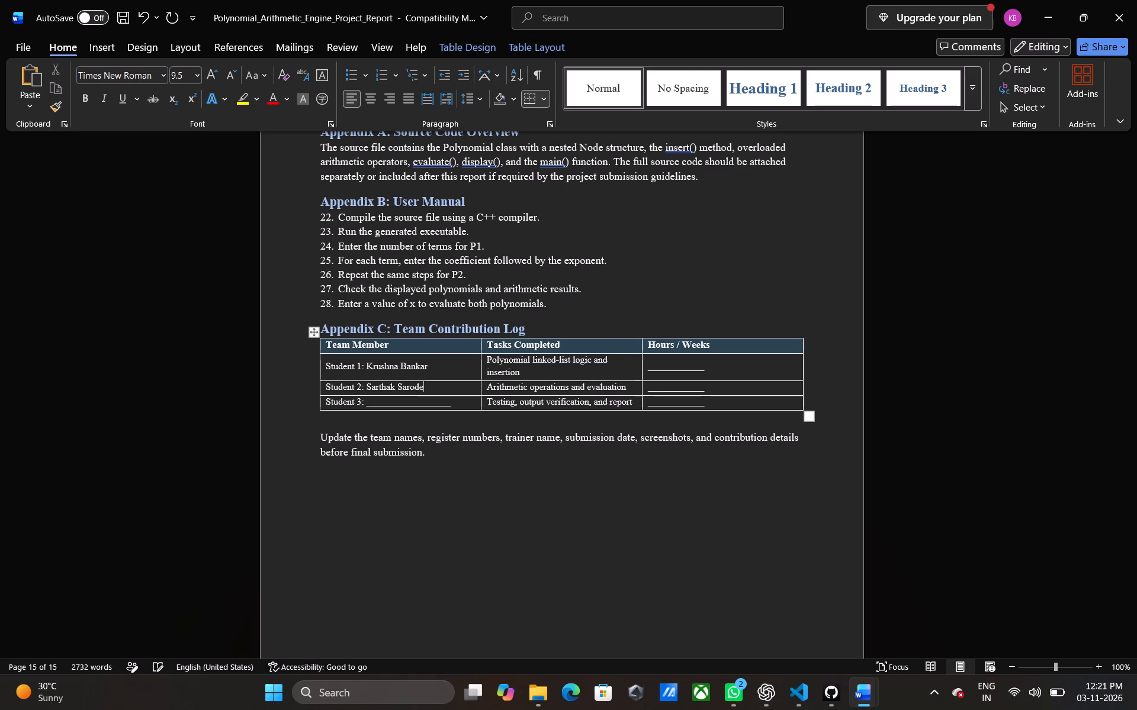
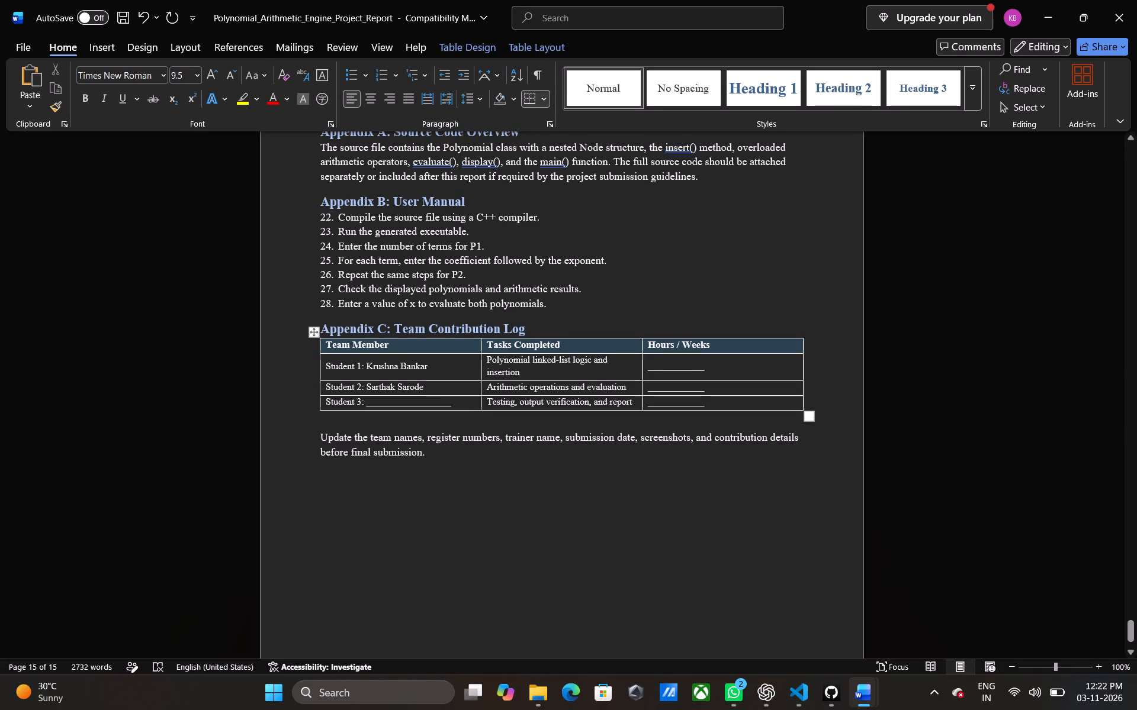
Replace the underscore placeholder after Student 3 in the Appendix C Team Contribution Log with the third student's full name.
{"action": "left_click", "coordinate": [454, 401]}
{"action": "key", "text": "BackSpace"}
{"action": "key", "text": "BackSpace"}
{"action": "key", "text": "BackSpace"}
{"action": "key", "text": "BackSpace"}
{"action": "key", "text": "BackSpace"}
{"action": "key", "text": "BackSpace"}
{"action": "key", "text": "BackSpace"}
{"action": "key", "text": "BackSpace"}
{"action": "key", "text": "BackSpace"}
{"action": "key", "text": "BackSpace"}
{"action": "key", "text": "BackSpace"}
{"action": "key", "text": "BackSpace"}
{"action": "key", "text": "BackSpace"}
{"action": "key", "text": "BackSpace"}
{"action": "key", "text": "BackSpace"}
{"action": "key", "text": "BackSpace"}
{"action": "key", "text": "BackSpace"}
{"action": "key", "text": "BackSpace"}
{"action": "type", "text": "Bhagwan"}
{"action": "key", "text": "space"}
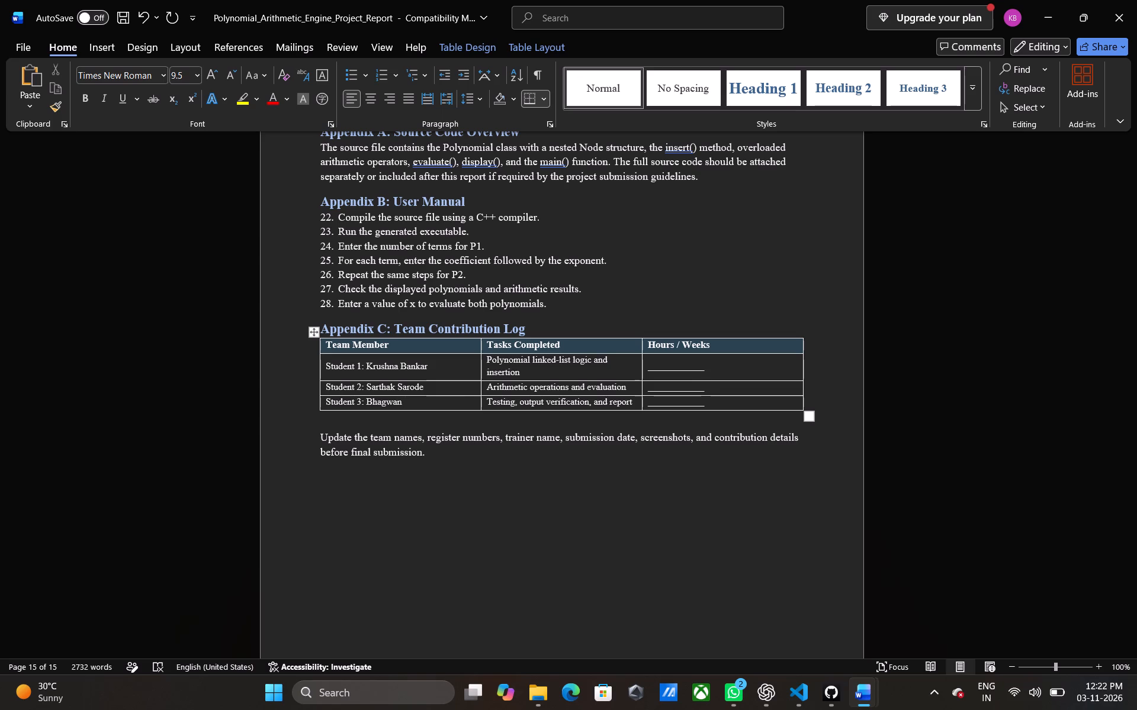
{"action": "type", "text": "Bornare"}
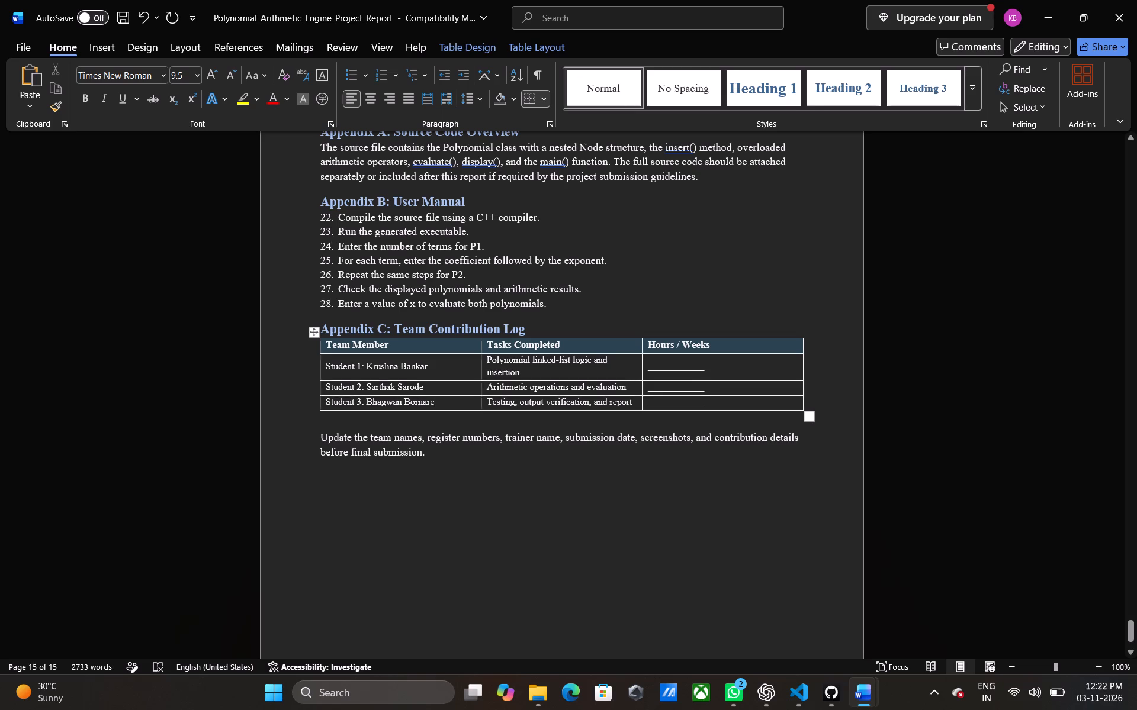
Review the report from the Appendix C Hours / Weeks column through the Chapter 3 and 4 pages back to the cover page.
{"action": "left_click", "coordinate": [709, 364]}
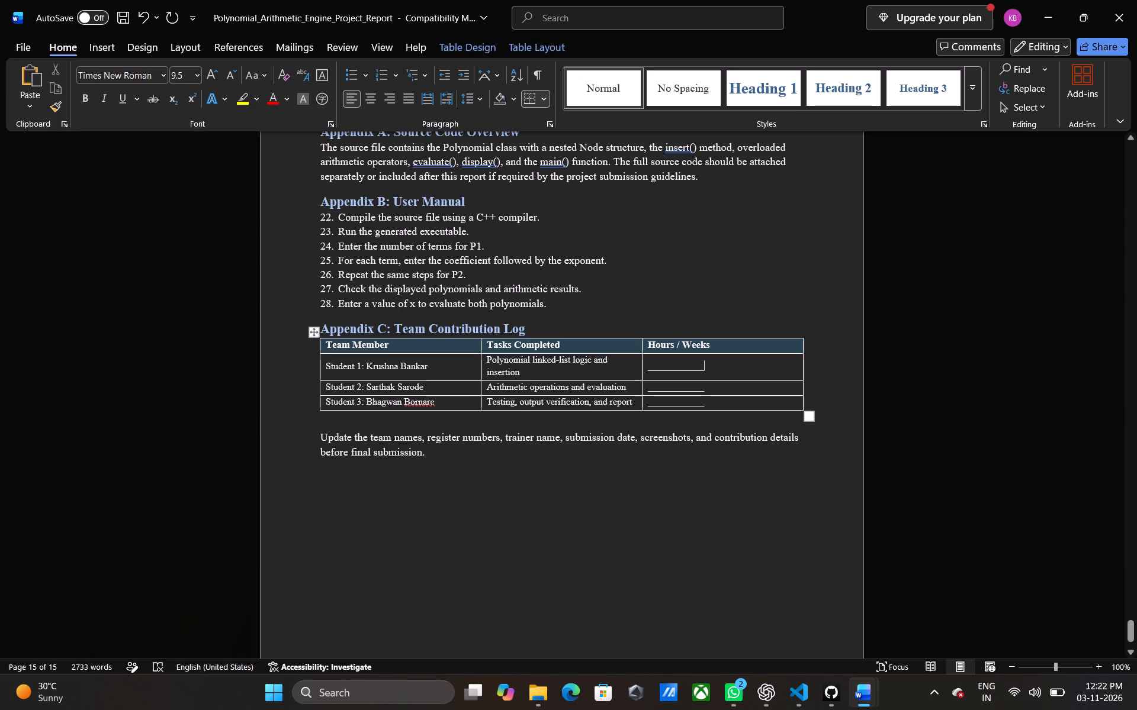
{"action": "scroll", "coordinate": [784, 281], "scroll_direction": "up", "scroll_amount": 17}
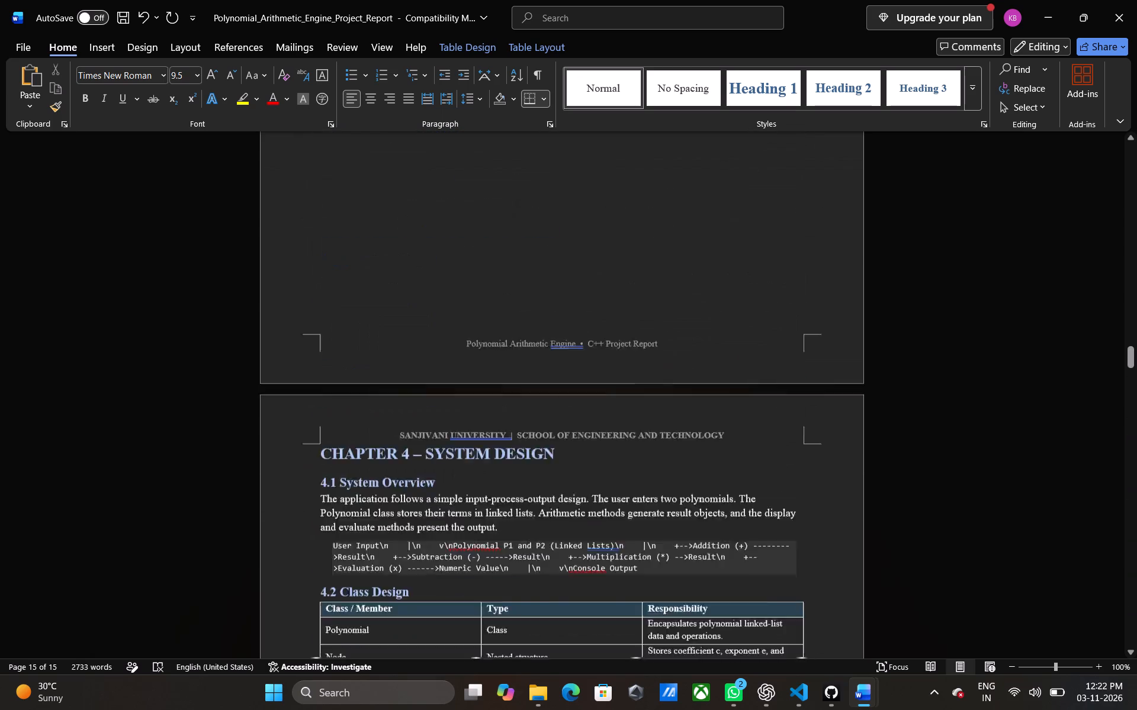
{"action": "scroll", "coordinate": [784, 281], "scroll_direction": "up", "scroll_amount": 10}
{"action": "scroll", "coordinate": [784, 281], "scroll_direction": "down", "scroll_amount": 10}
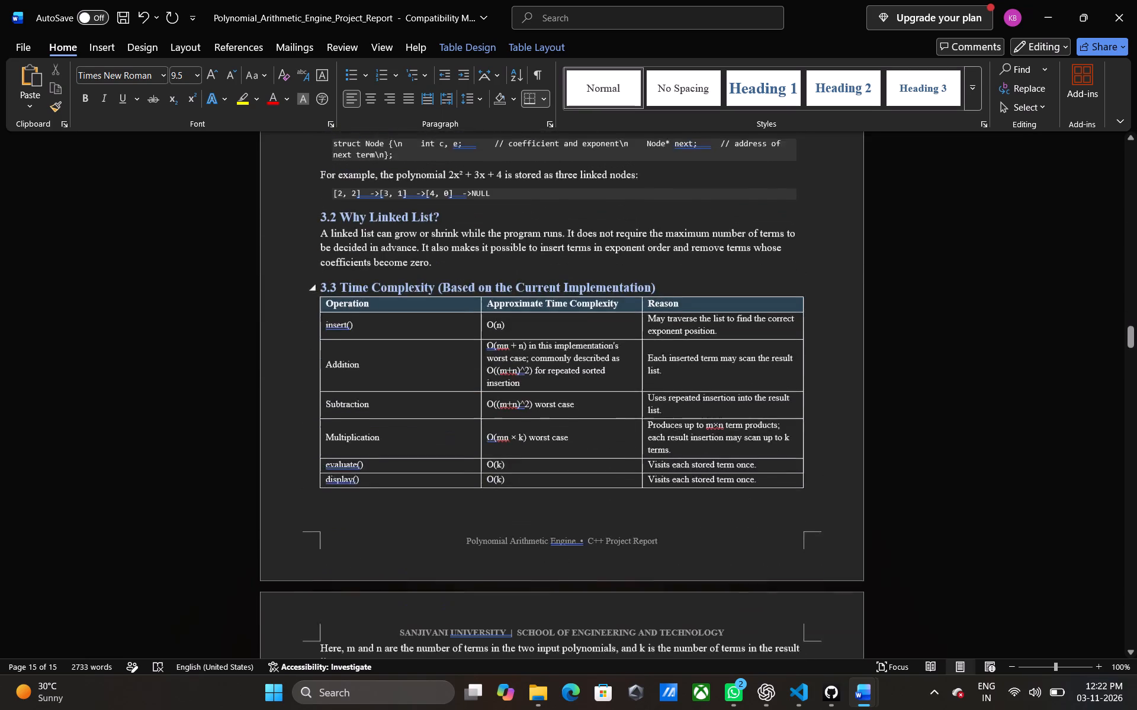
{"action": "scroll", "coordinate": [784, 281], "scroll_direction": "down", "scroll_amount": 3}
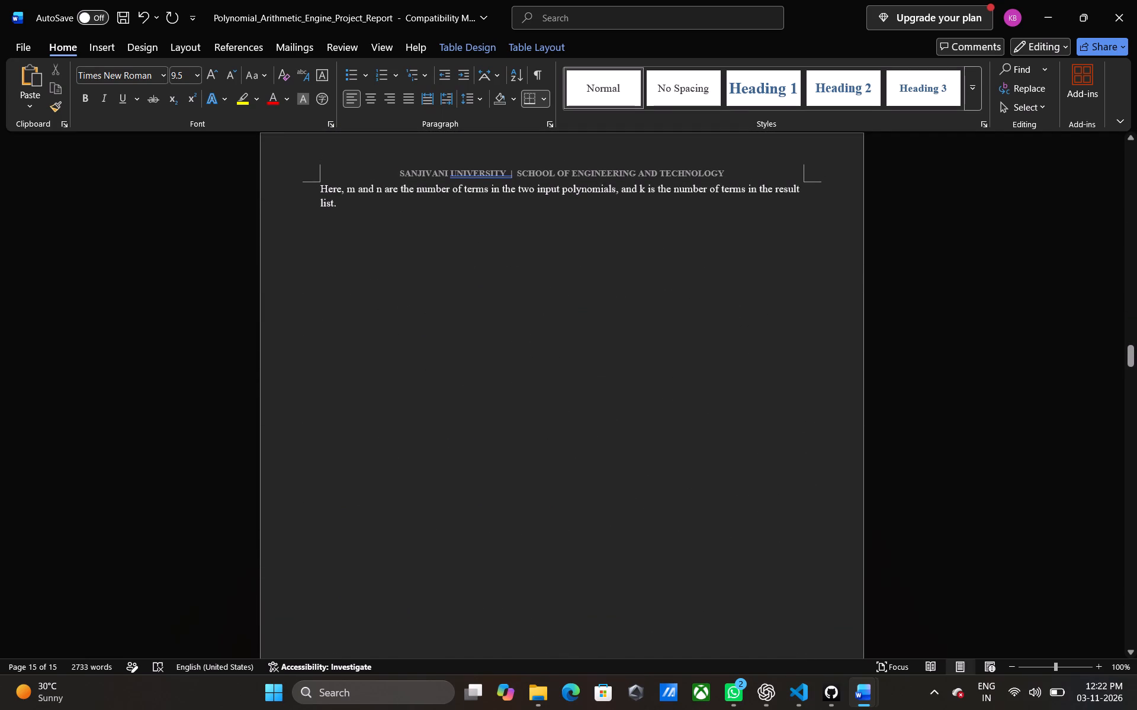
{"action": "scroll", "coordinate": [784, 281], "scroll_direction": "down", "scroll_amount": 6}
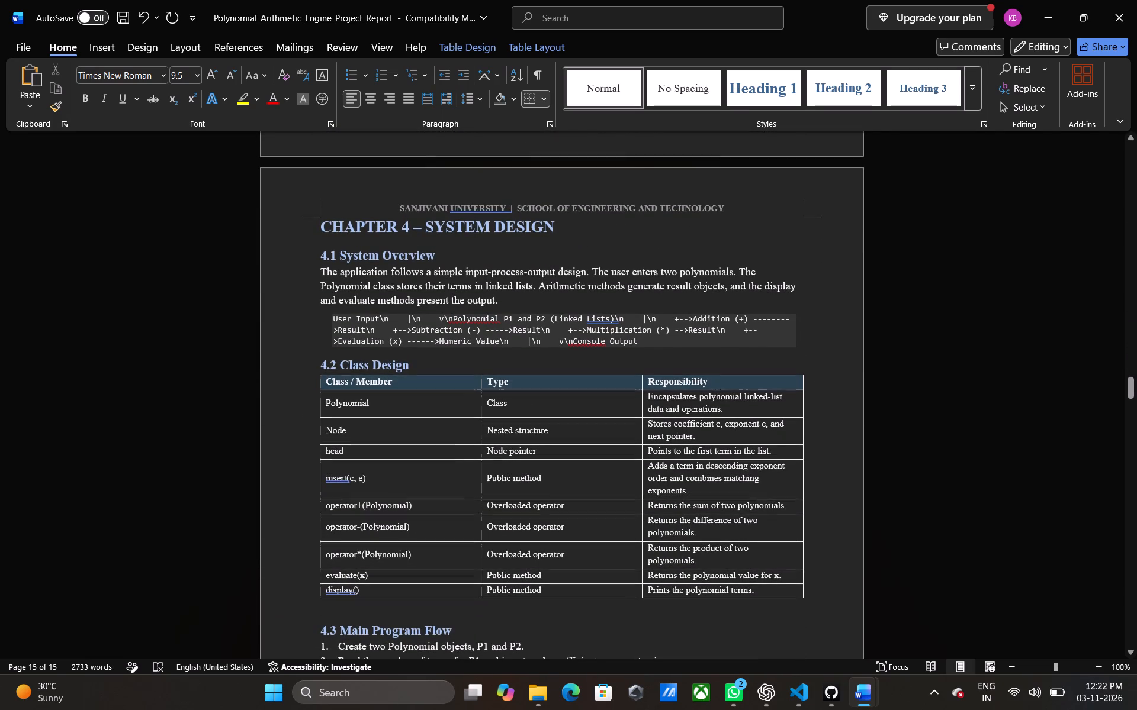
{"action": "scroll", "coordinate": [784, 281], "scroll_direction": "up", "scroll_amount": 1}
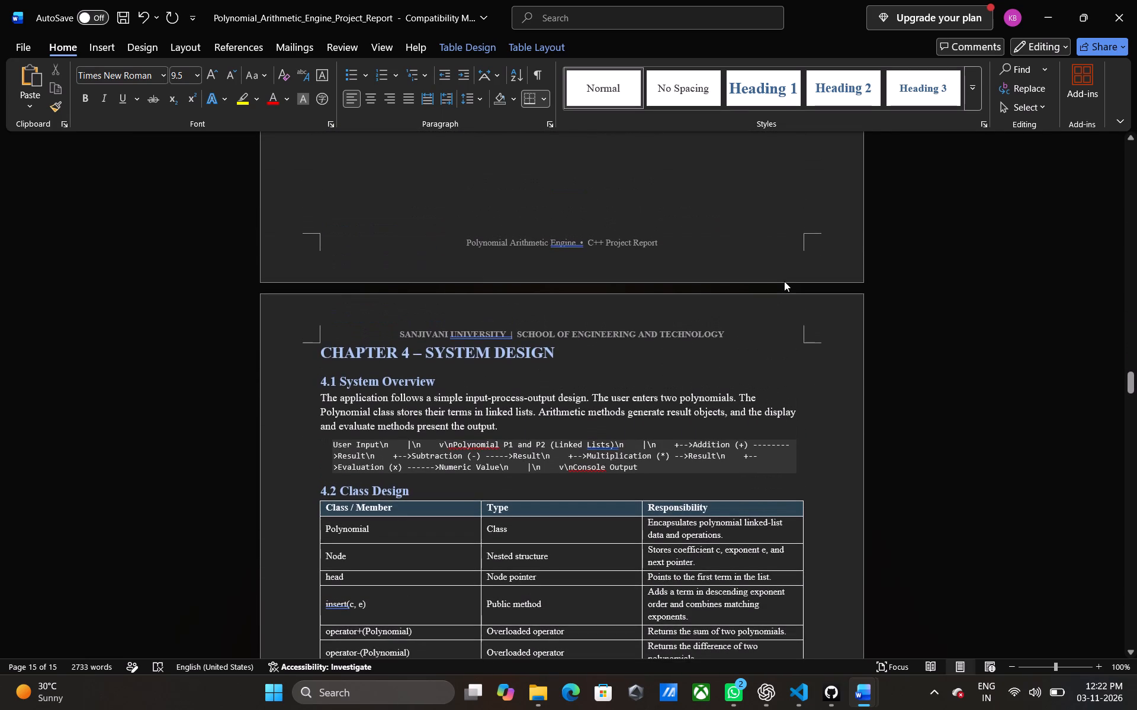
{"action": "scroll", "coordinate": [784, 281], "scroll_direction": "up", "scroll_amount": 18}
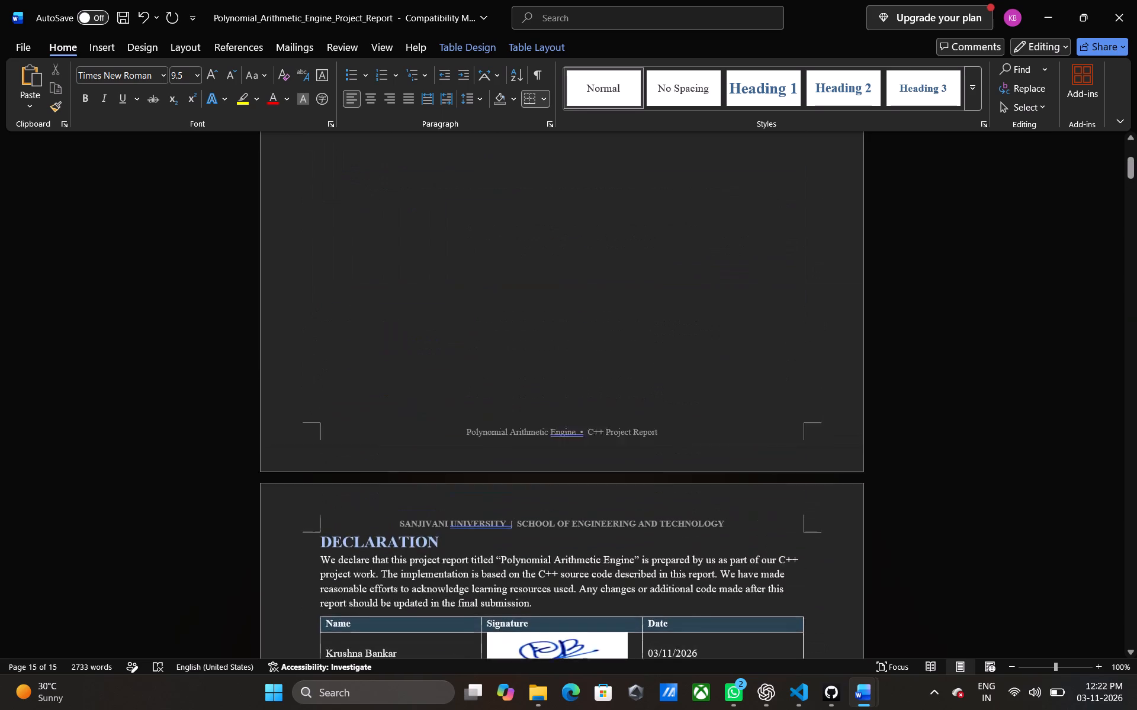
{"action": "scroll", "coordinate": [784, 281], "scroll_direction": "up", "scroll_amount": 3}
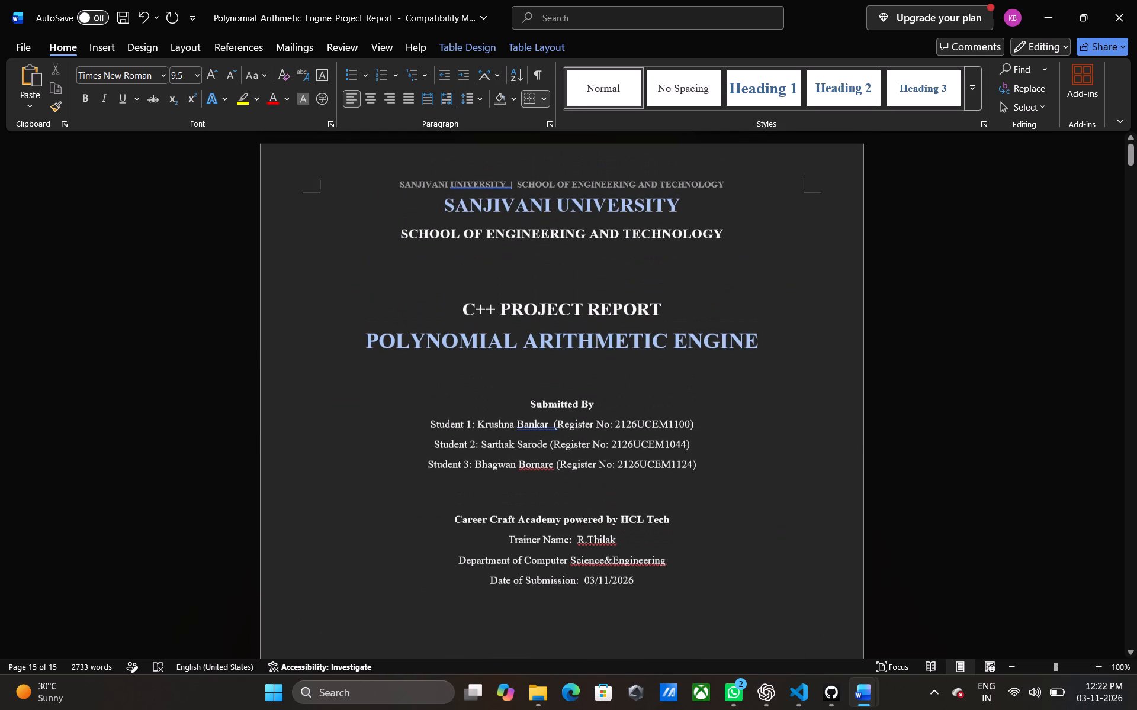
{"action": "scroll", "coordinate": [784, 281], "scroll_direction": "down", "scroll_amount": 1}
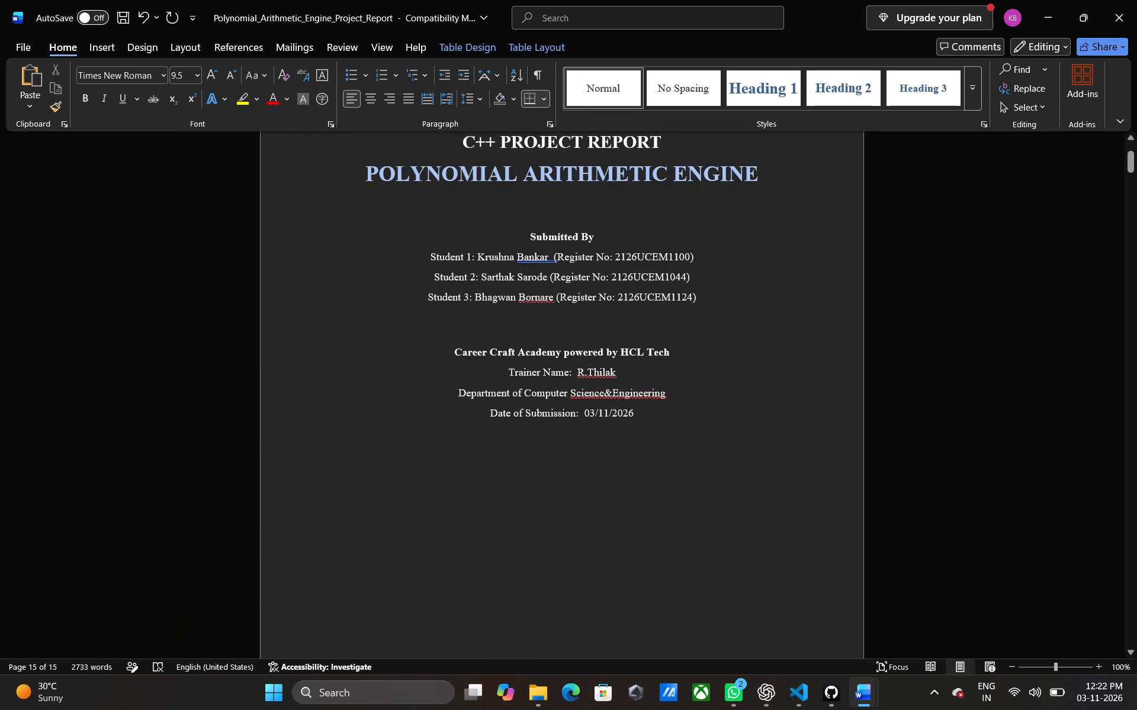
{"action": "scroll", "coordinate": [784, 281], "scroll_direction": "up", "scroll_amount": 1}
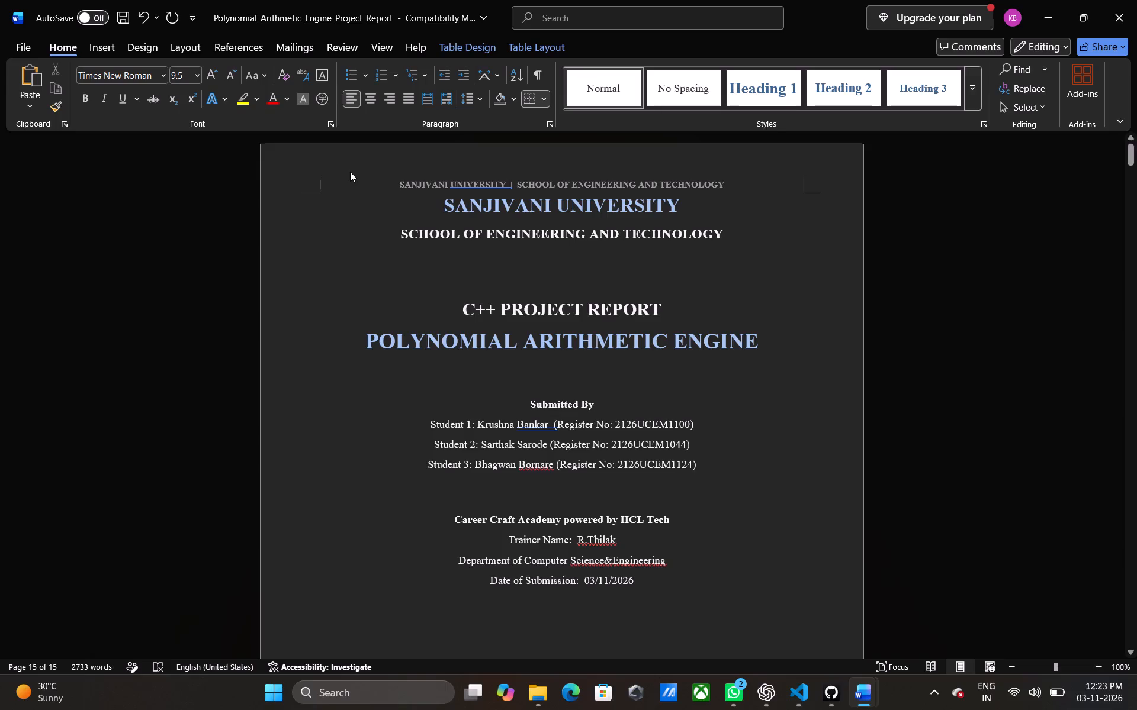
Save the project report.
{"action": "left_click", "coordinate": [117, 13]}
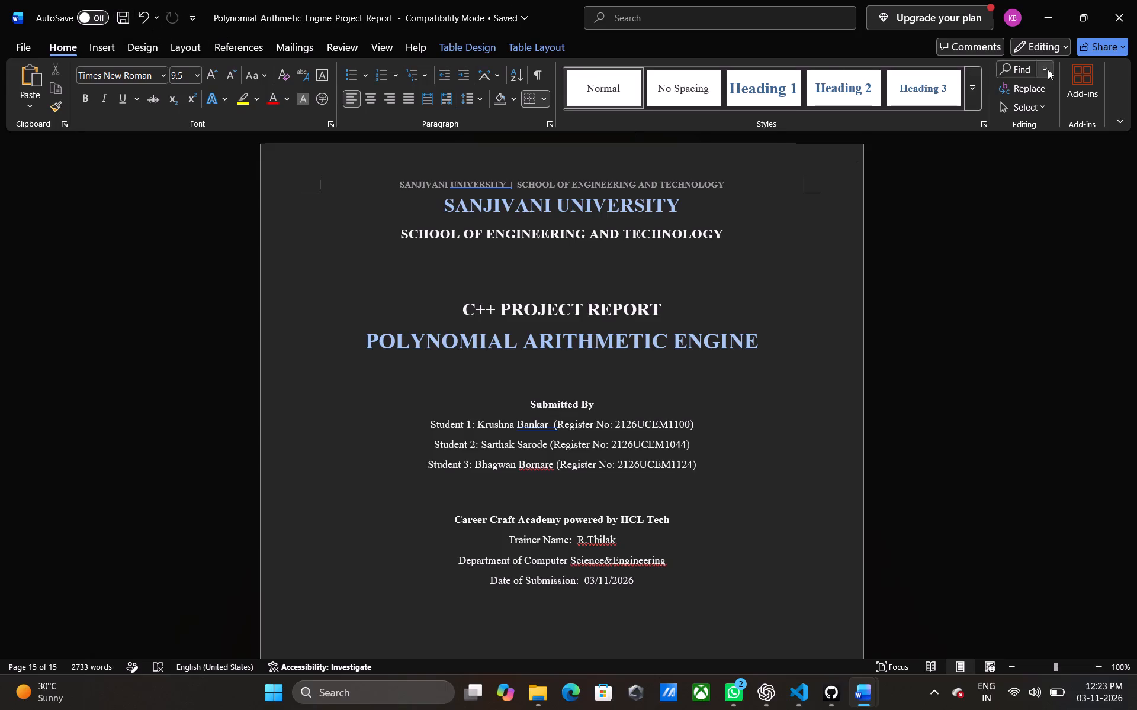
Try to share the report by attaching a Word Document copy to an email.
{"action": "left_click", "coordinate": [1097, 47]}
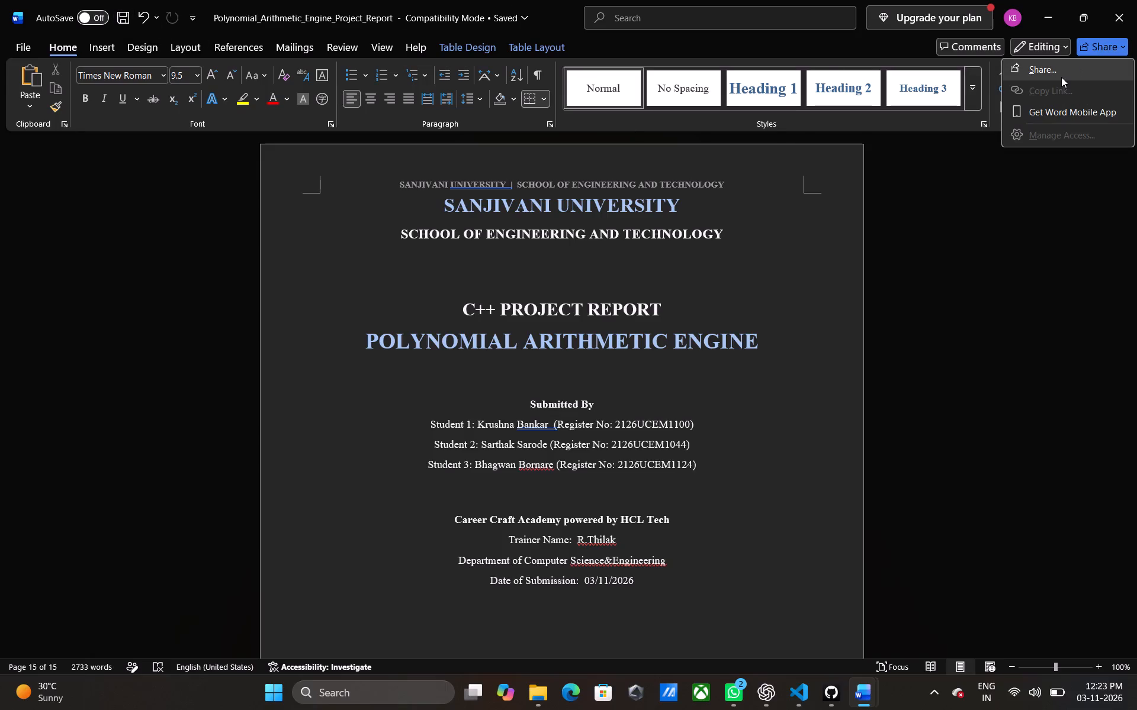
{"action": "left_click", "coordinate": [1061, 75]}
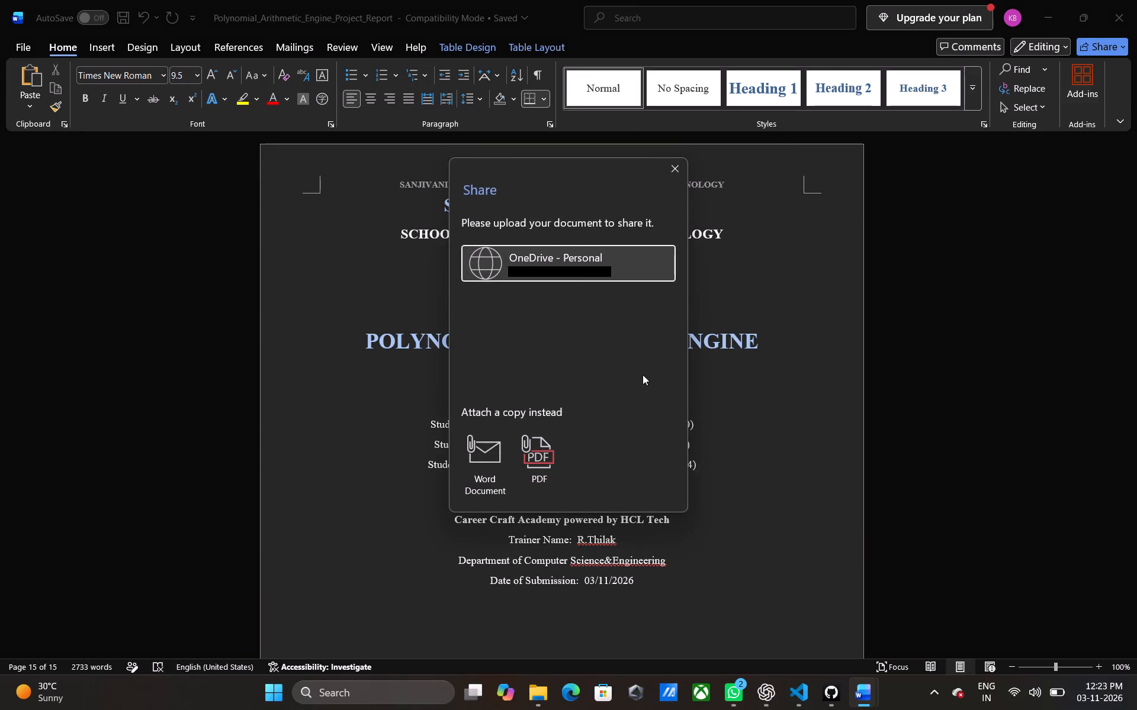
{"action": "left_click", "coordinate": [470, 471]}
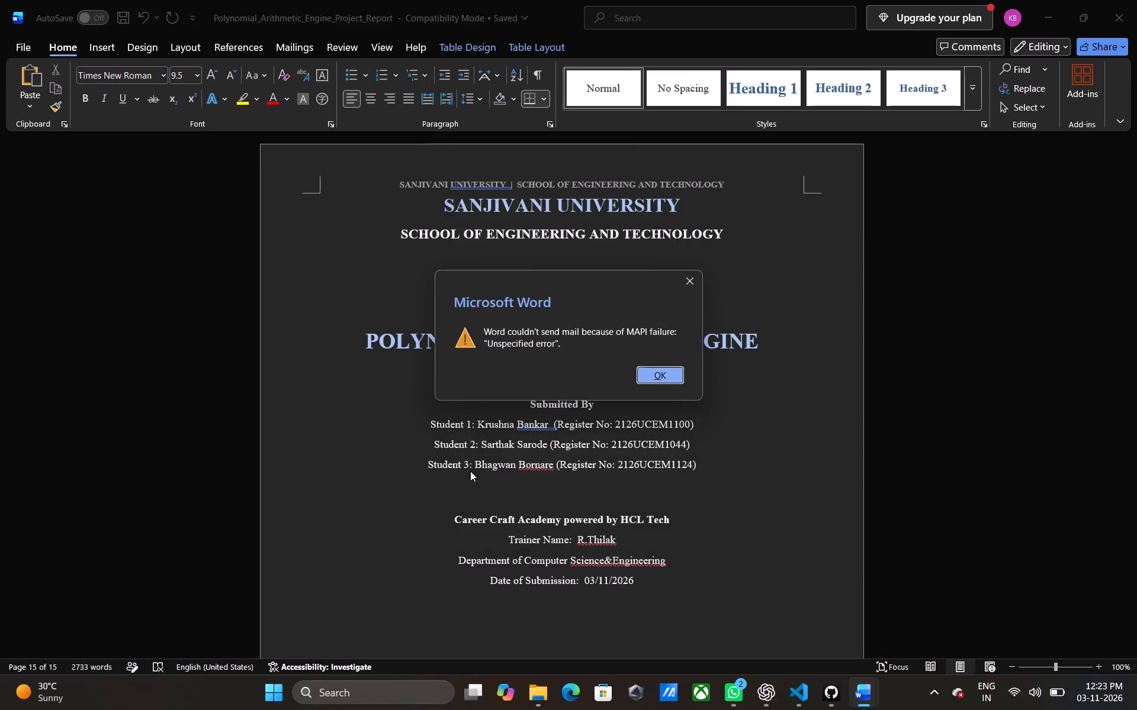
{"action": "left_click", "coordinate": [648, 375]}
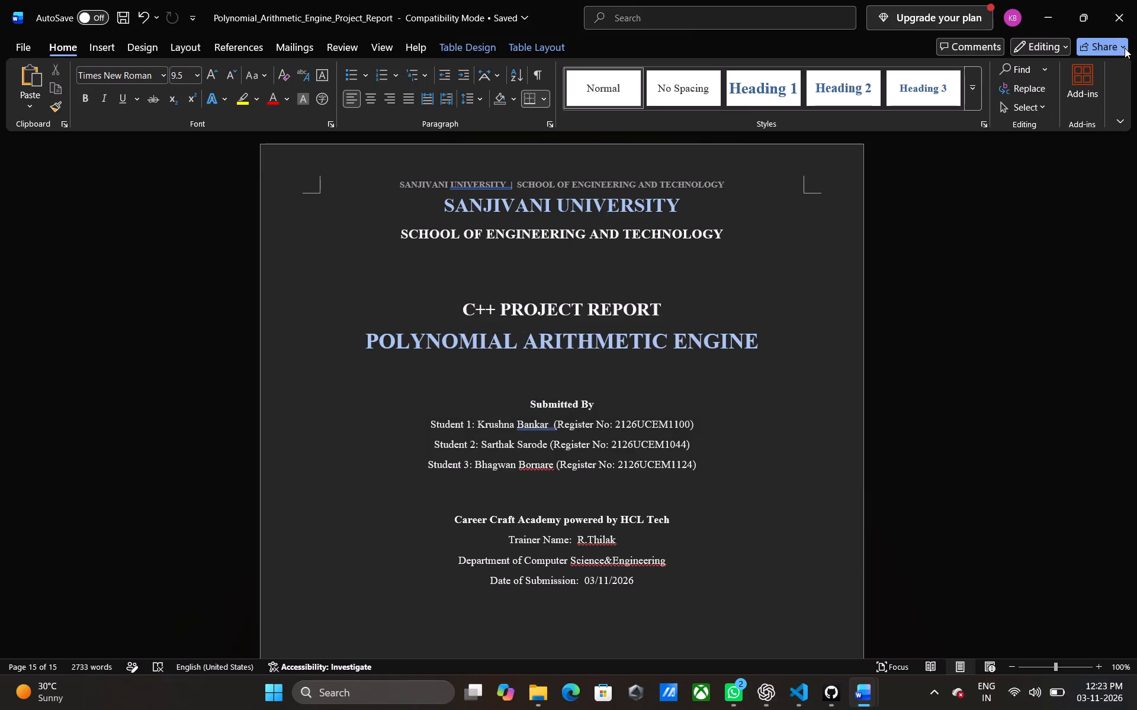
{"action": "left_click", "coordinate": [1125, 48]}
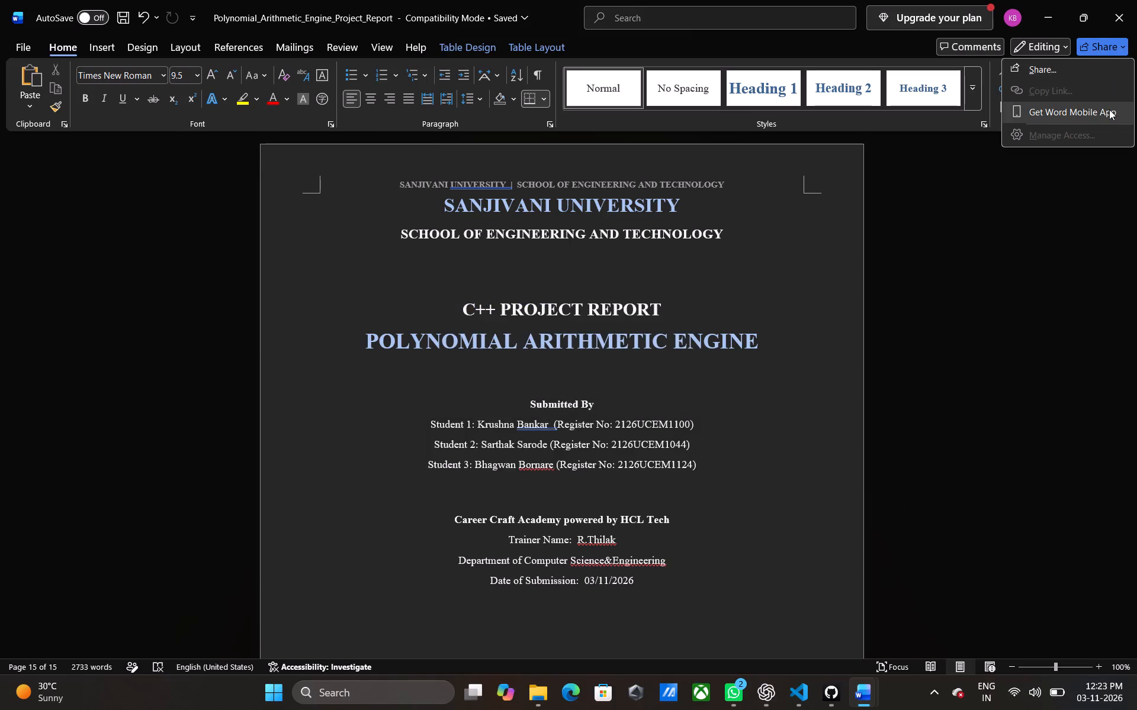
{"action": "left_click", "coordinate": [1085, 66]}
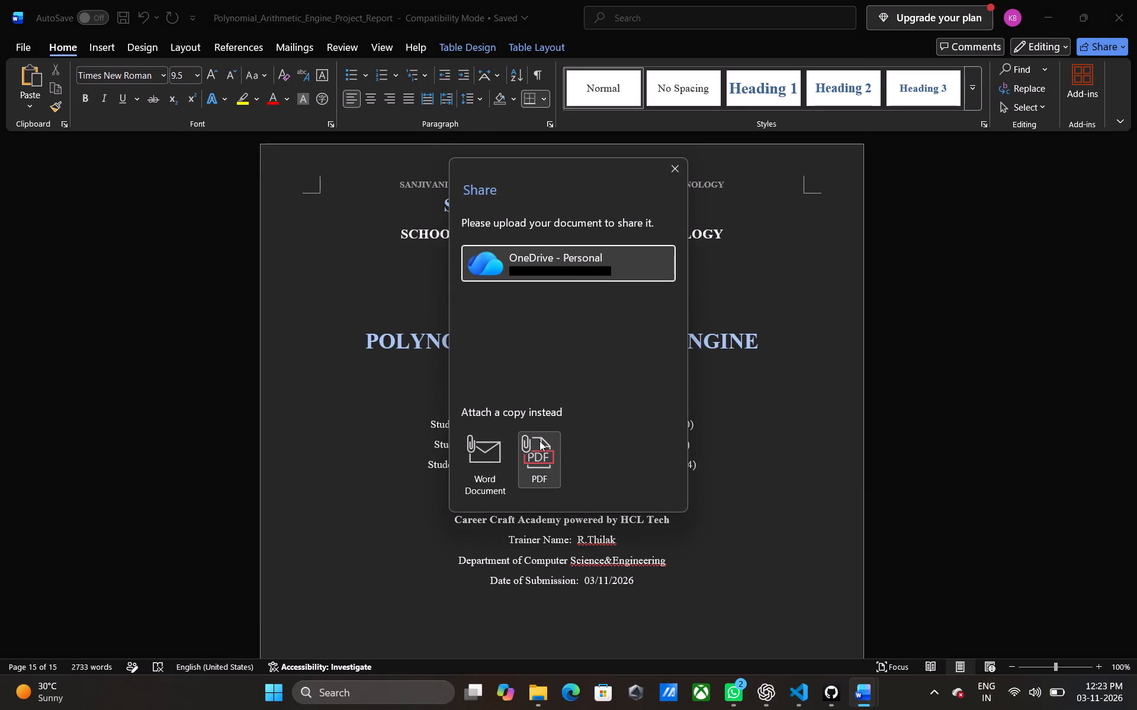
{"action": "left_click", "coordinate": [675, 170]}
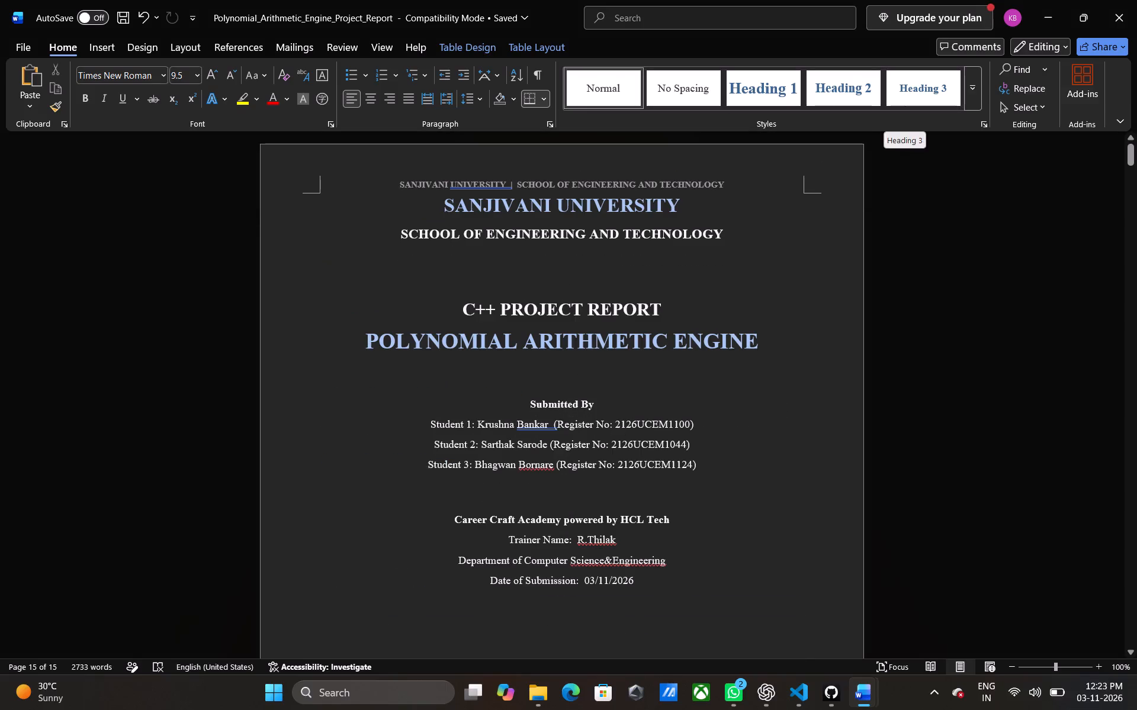
Share the report by uploading it to the OneDrive - Personal account.
{"action": "scroll", "coordinate": [907, 237], "scroll_direction": "down", "scroll_amount": 3}
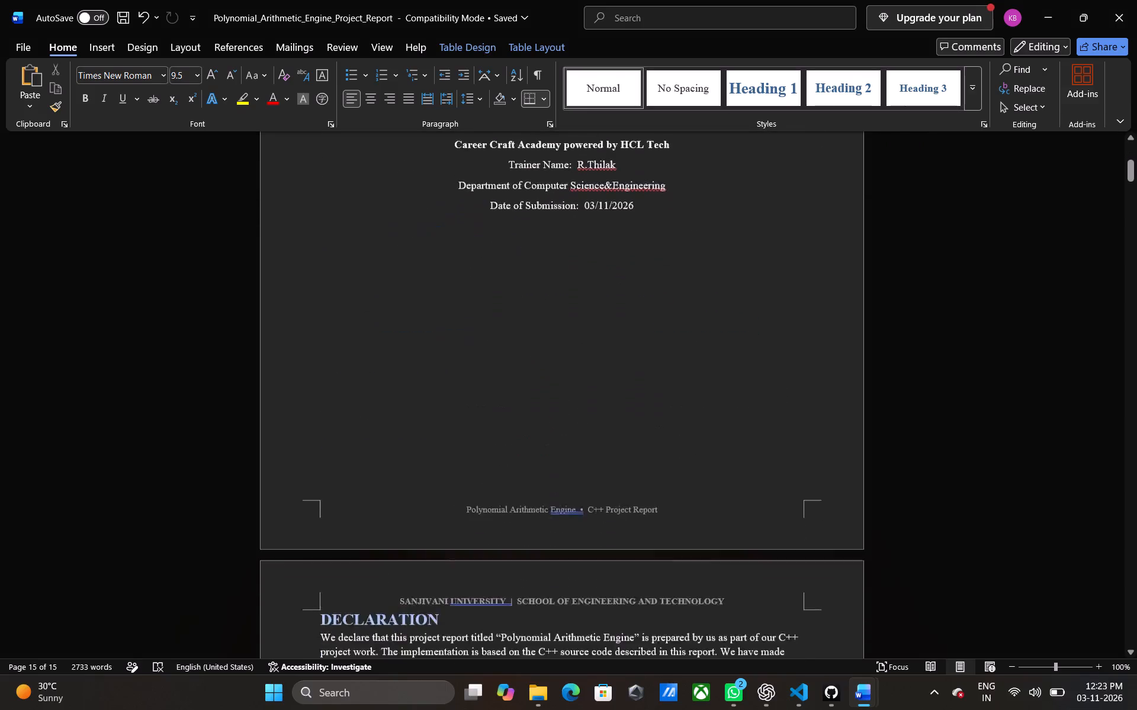
{"action": "scroll", "coordinate": [907, 237], "scroll_direction": "down", "scroll_amount": 3}
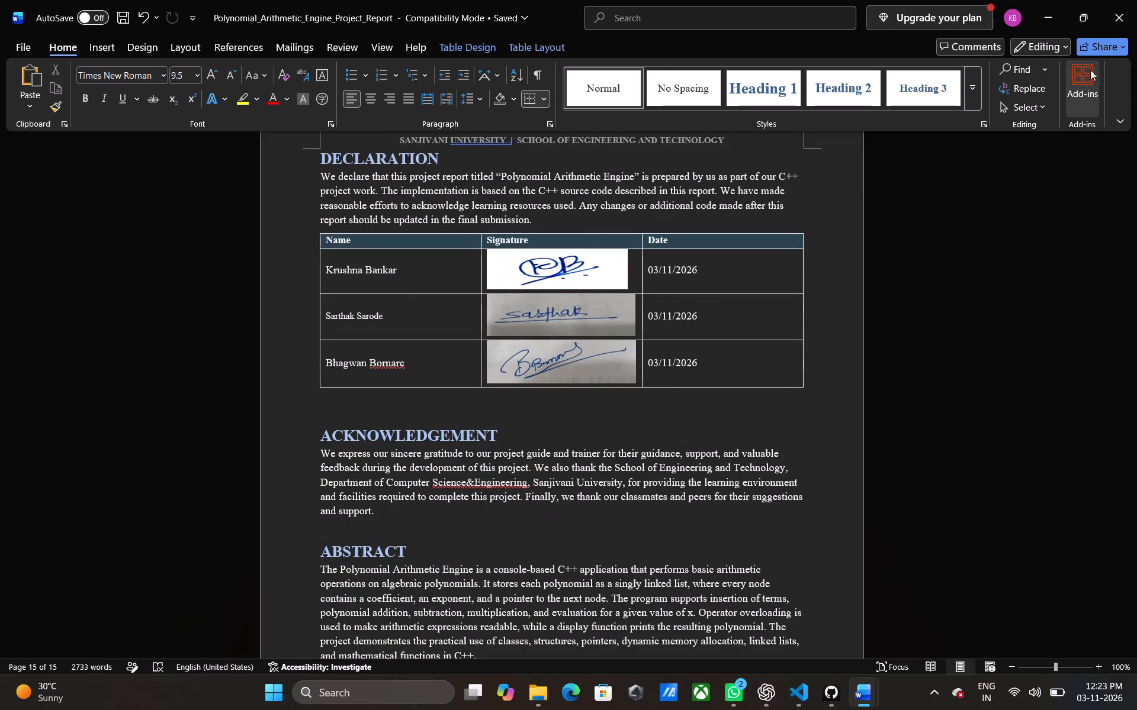
{"action": "left_click", "coordinate": [1103, 44]}
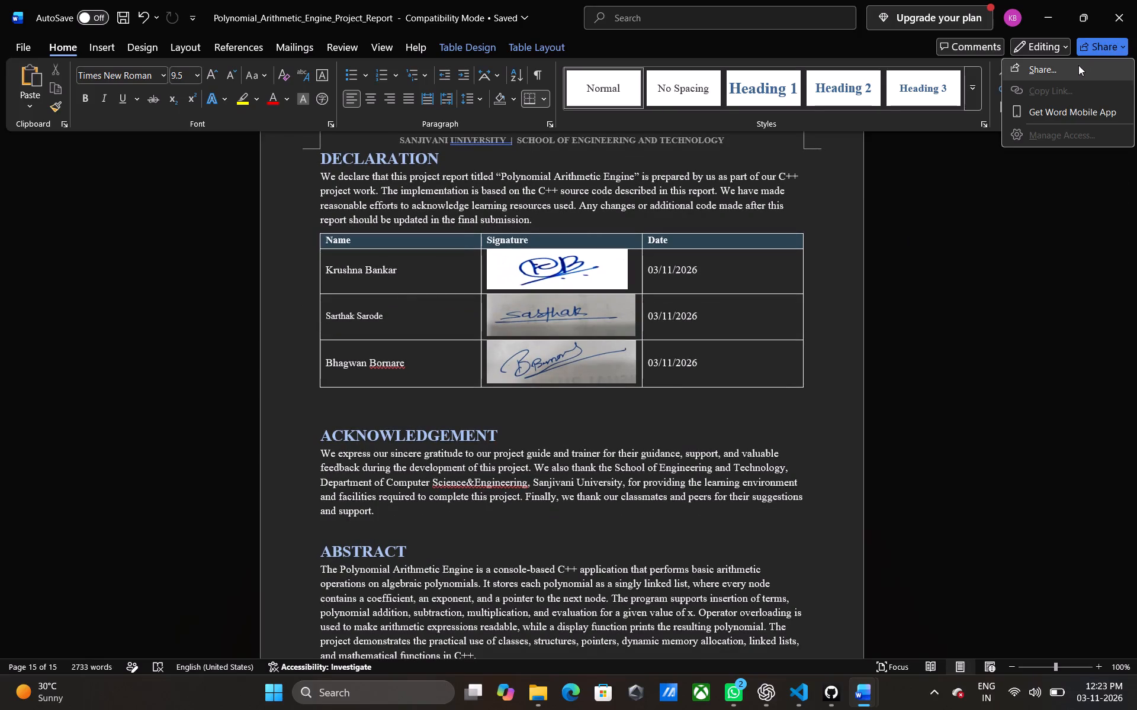
{"action": "left_click", "coordinate": [1078, 65]}
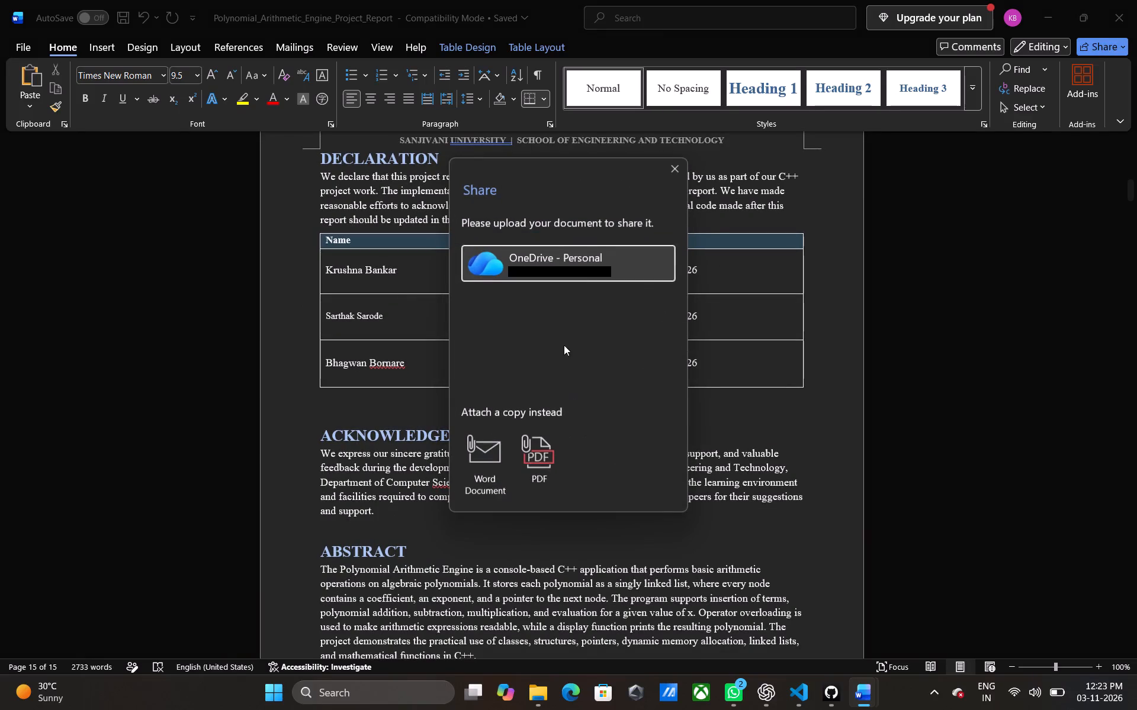
{"action": "left_click", "coordinate": [567, 264]}
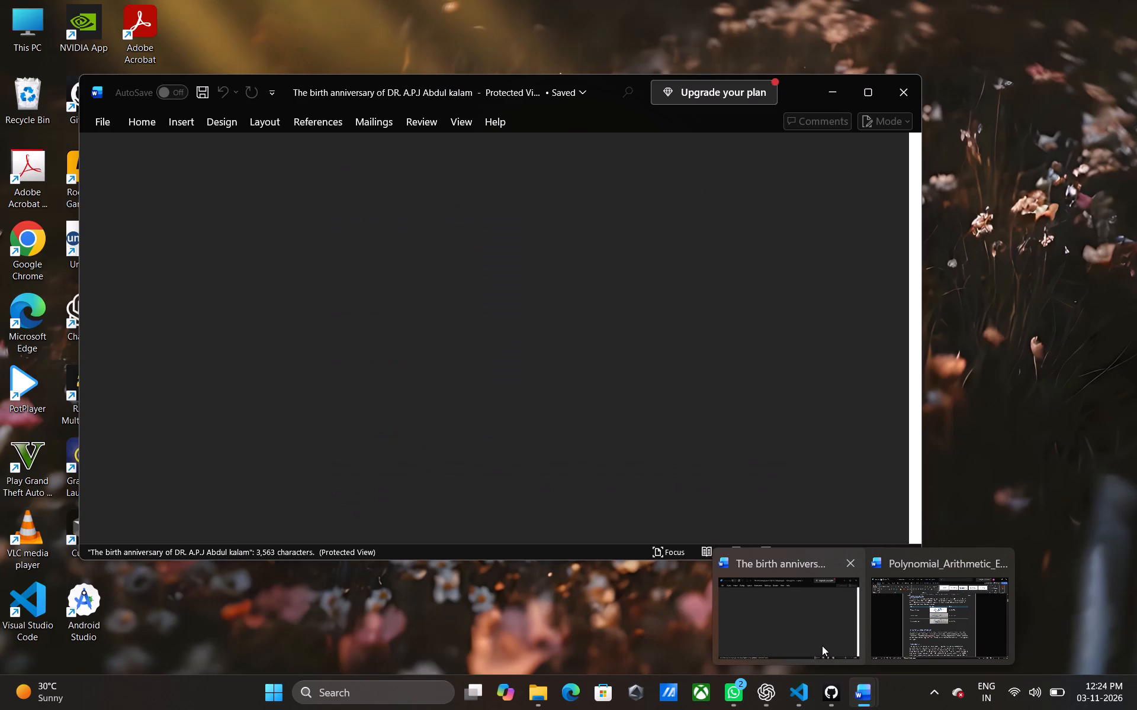
{"action": "left_click", "coordinate": [1032, 264]}
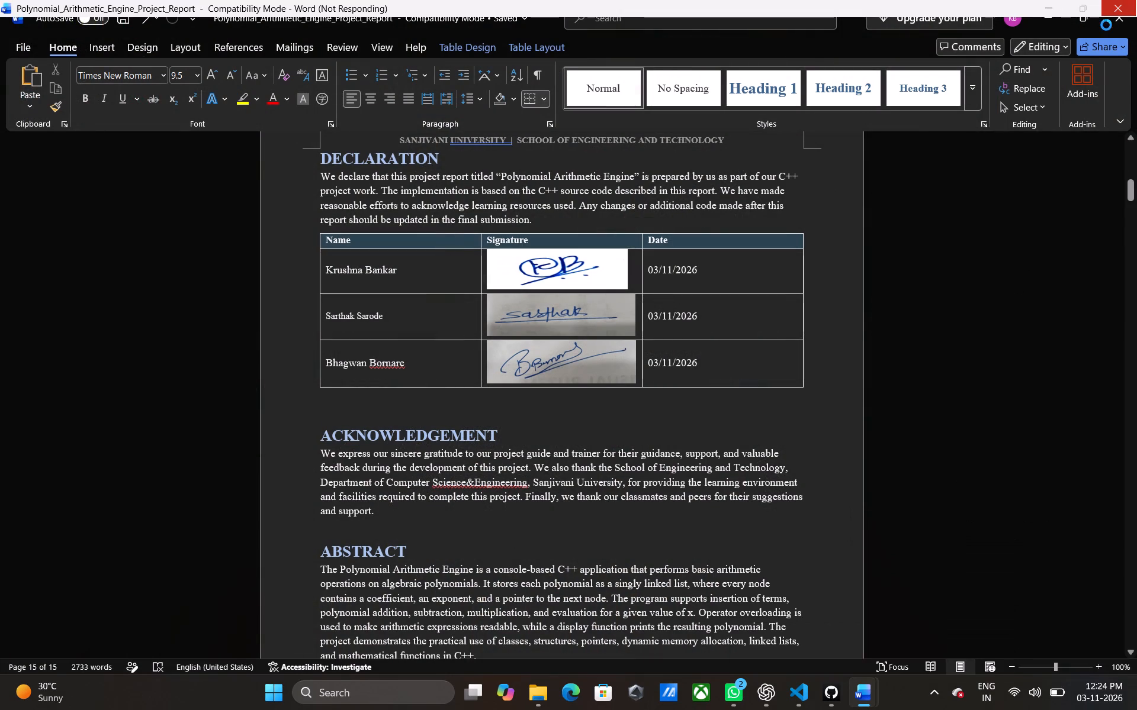
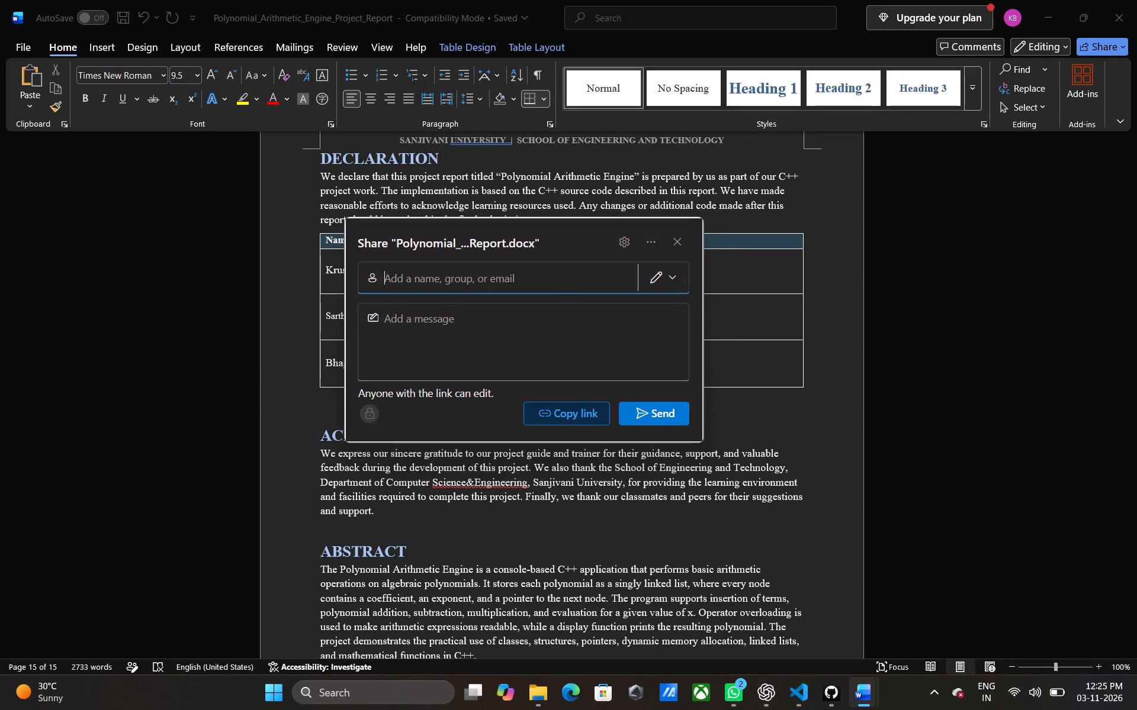
Send the report's editable sharing link to the suggested contact matching "kru", without a message.
{"action": "type", "text": "kru"}
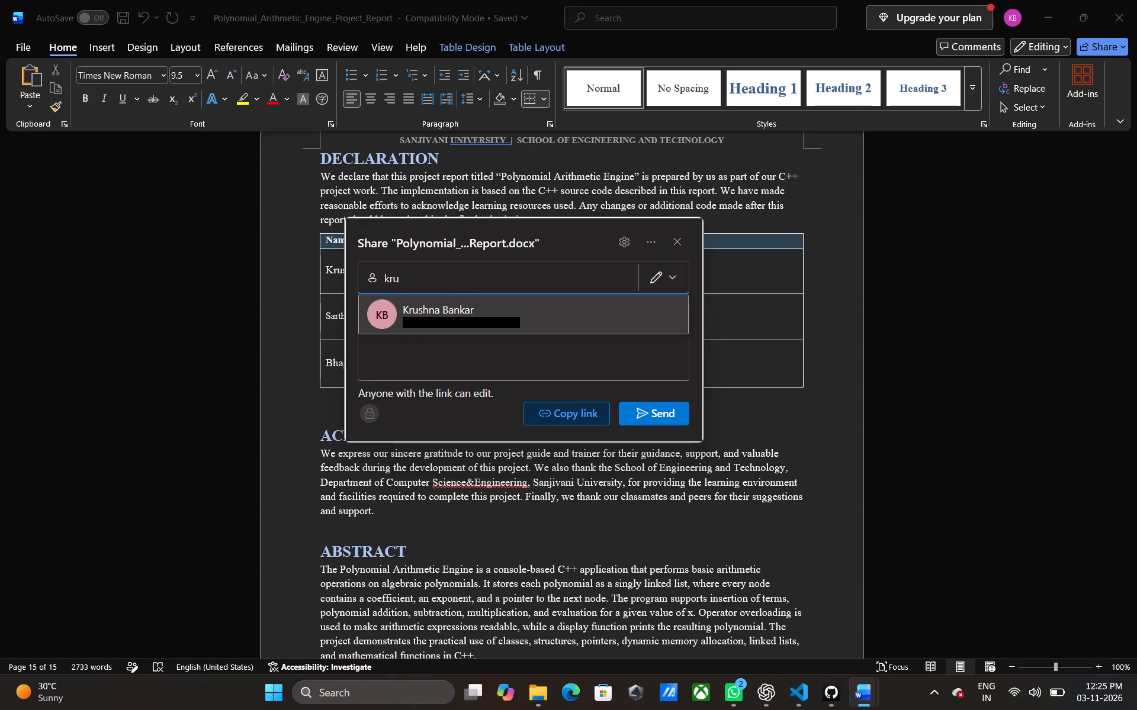
{"action": "left_click", "coordinate": [525, 309]}
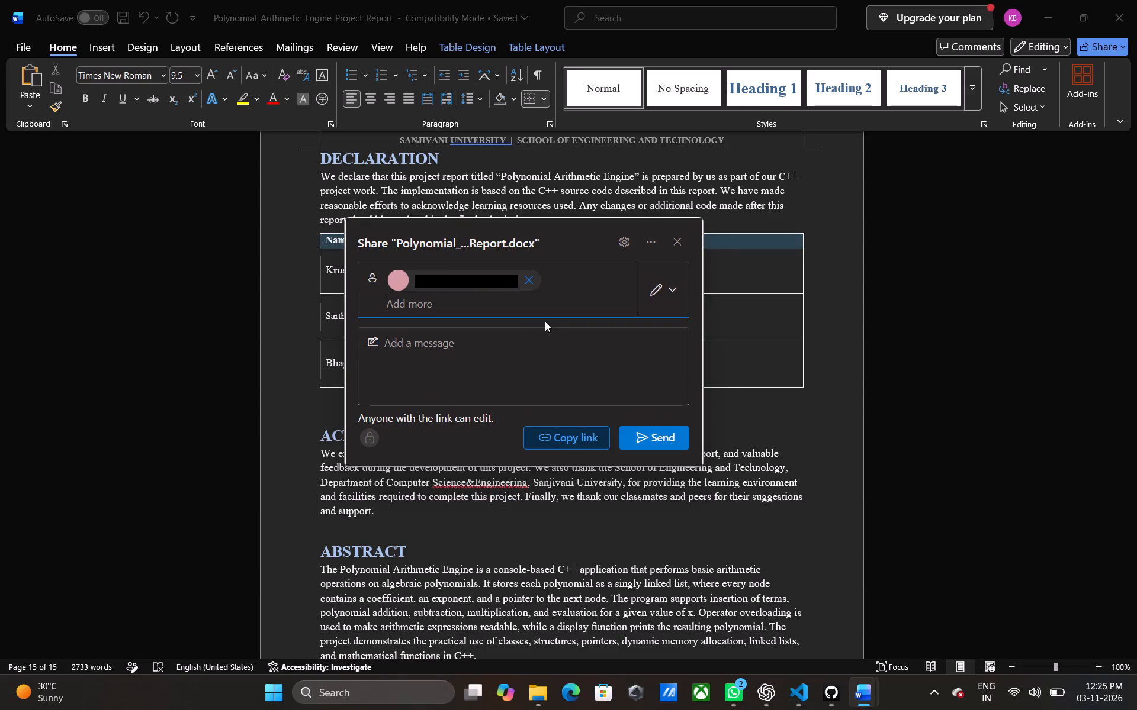
{"action": "left_click", "coordinate": [669, 441]}
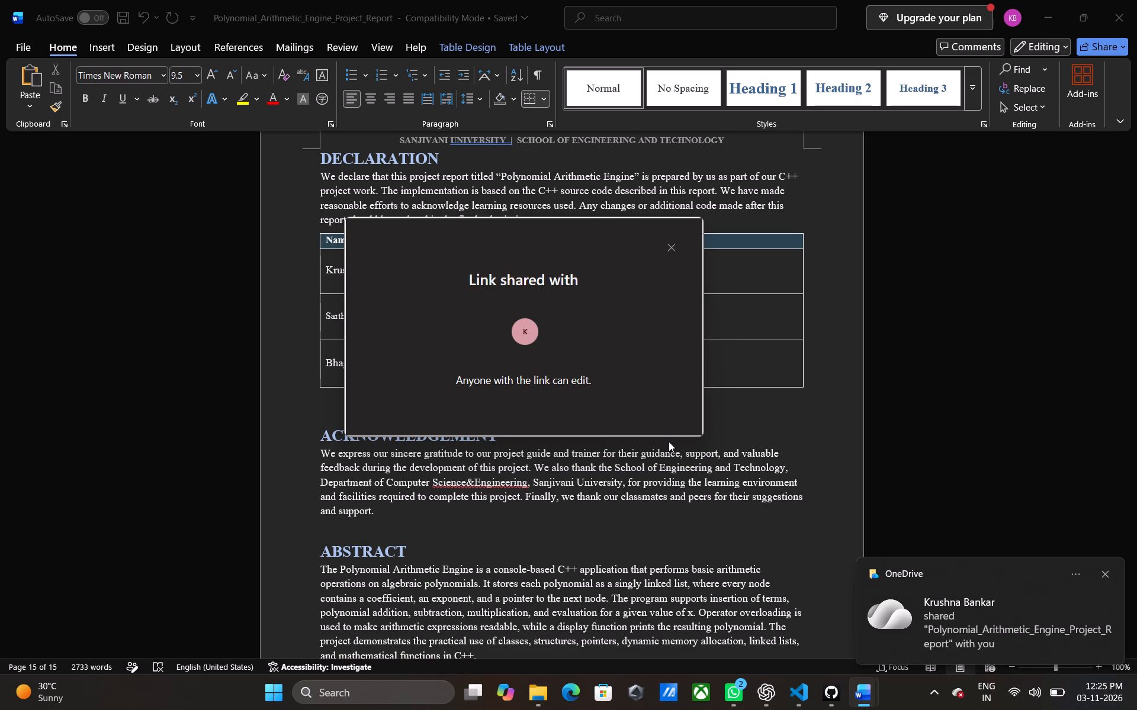
Open the shared project report in Microsoft Edge from the OneDrive sharing notification.
{"action": "left_click", "coordinate": [1007, 630]}
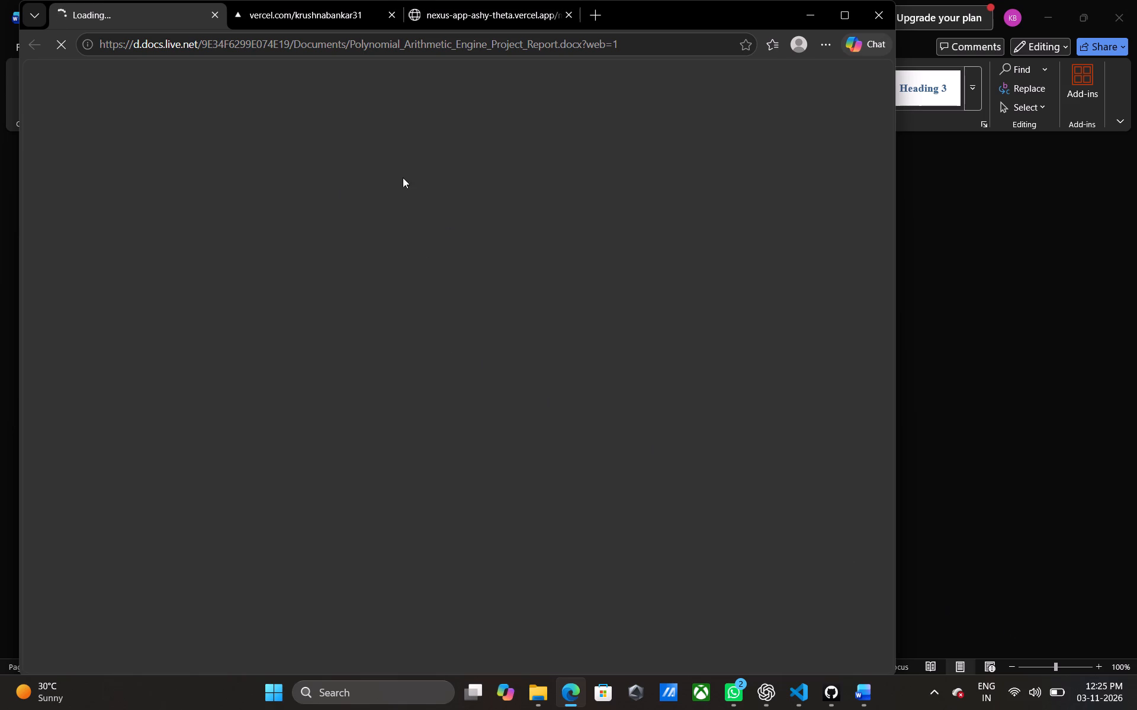
Close the vercel.com and nexus-app browser tabs, keeping only the tab with the shared report.
{"action": "left_click", "coordinate": [387, 12]}
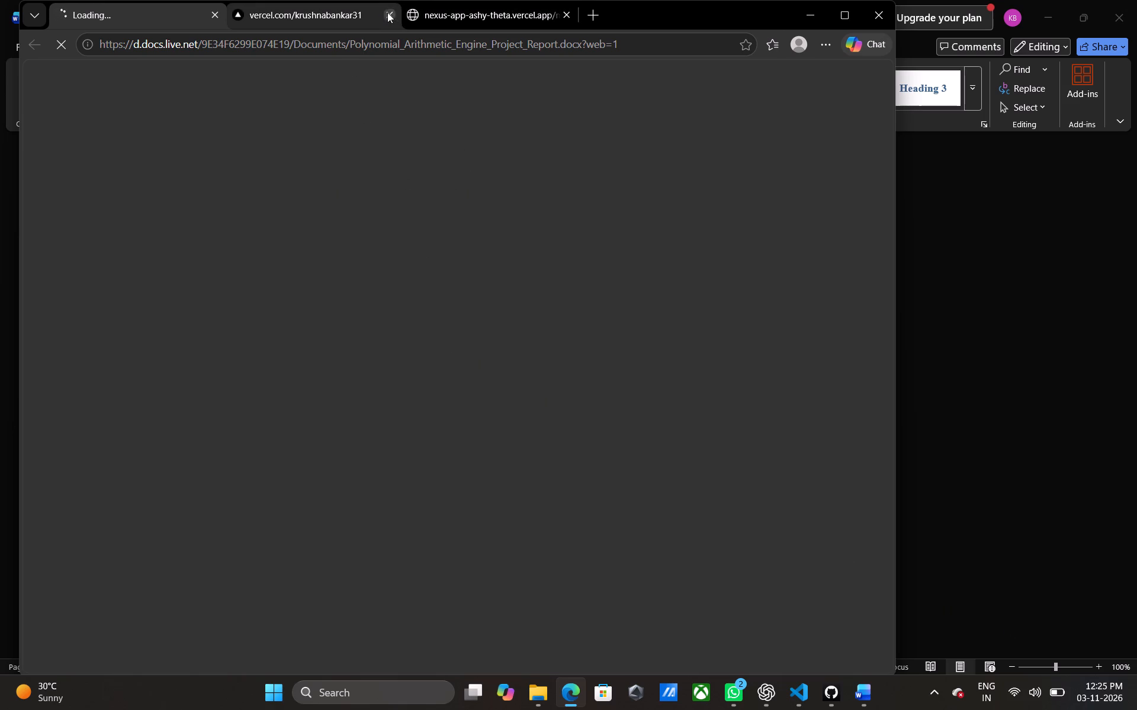
{"action": "left_click", "coordinate": [387, 12]}
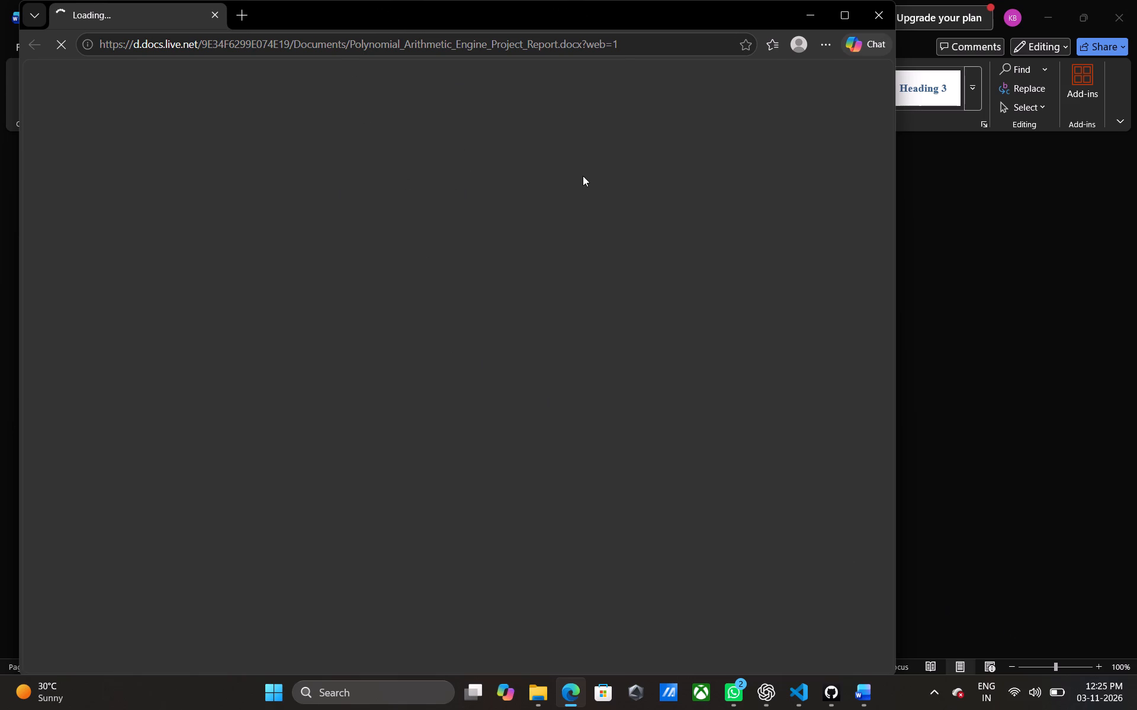
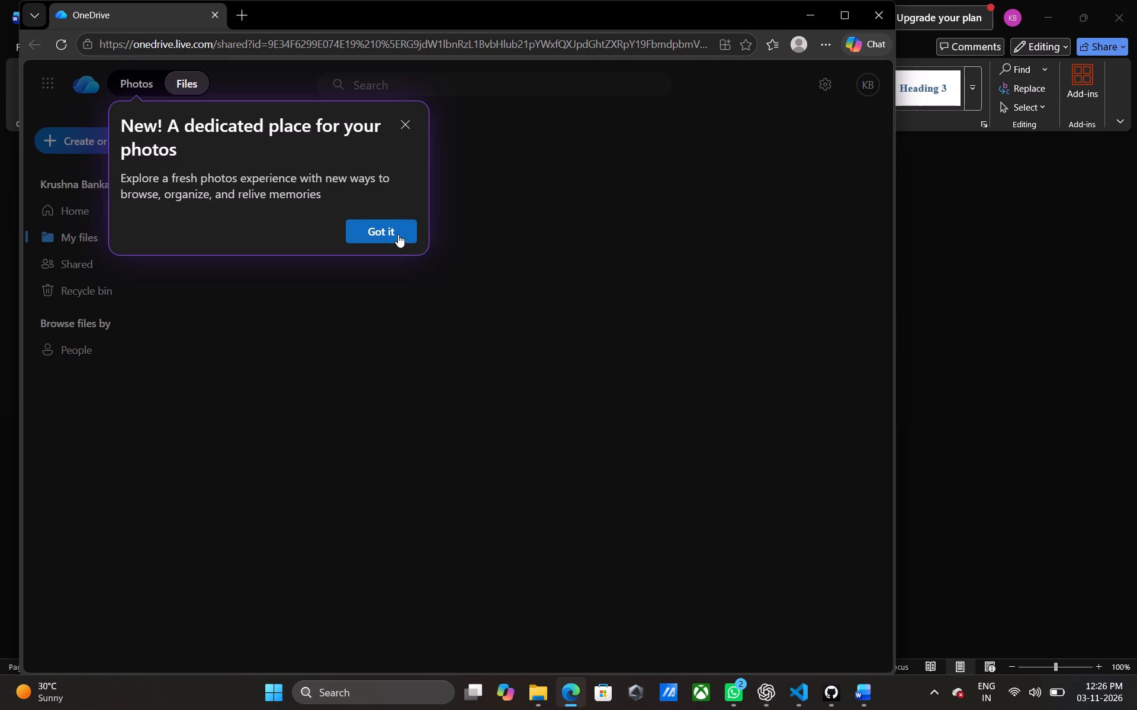
Look for the report in OneDrive's Shared and My files pages, then close the browser and return to Word.
{"action": "left_click", "coordinate": [398, 234]}
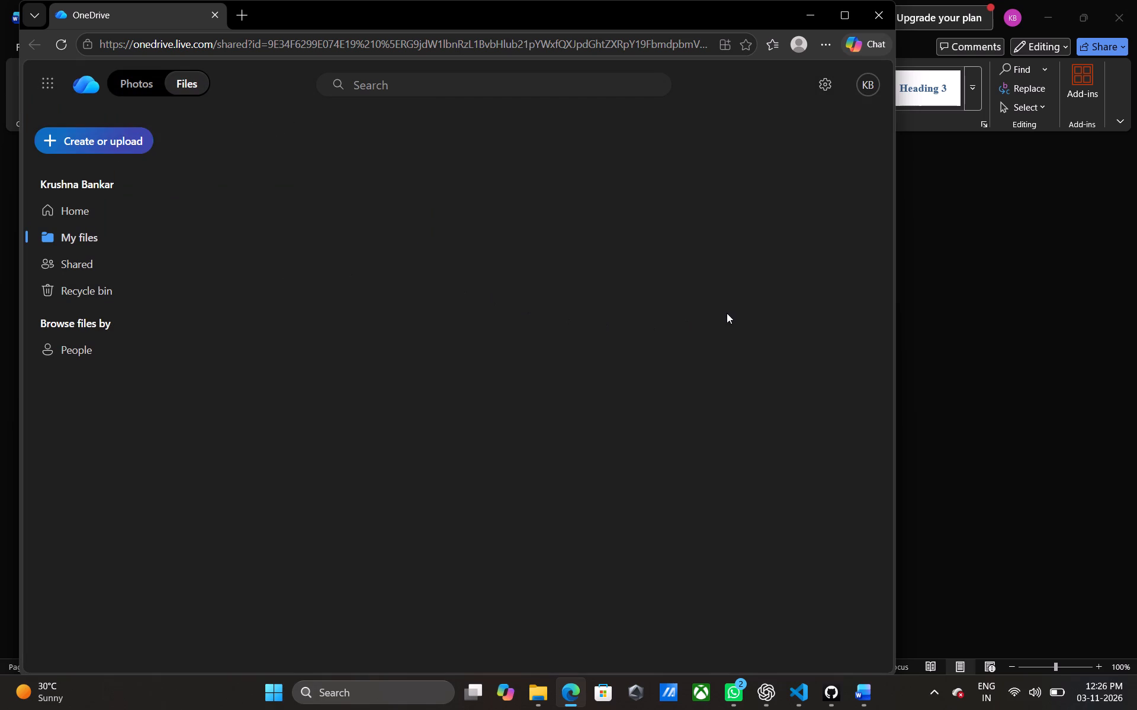
{"action": "left_click", "coordinate": [91, 253]}
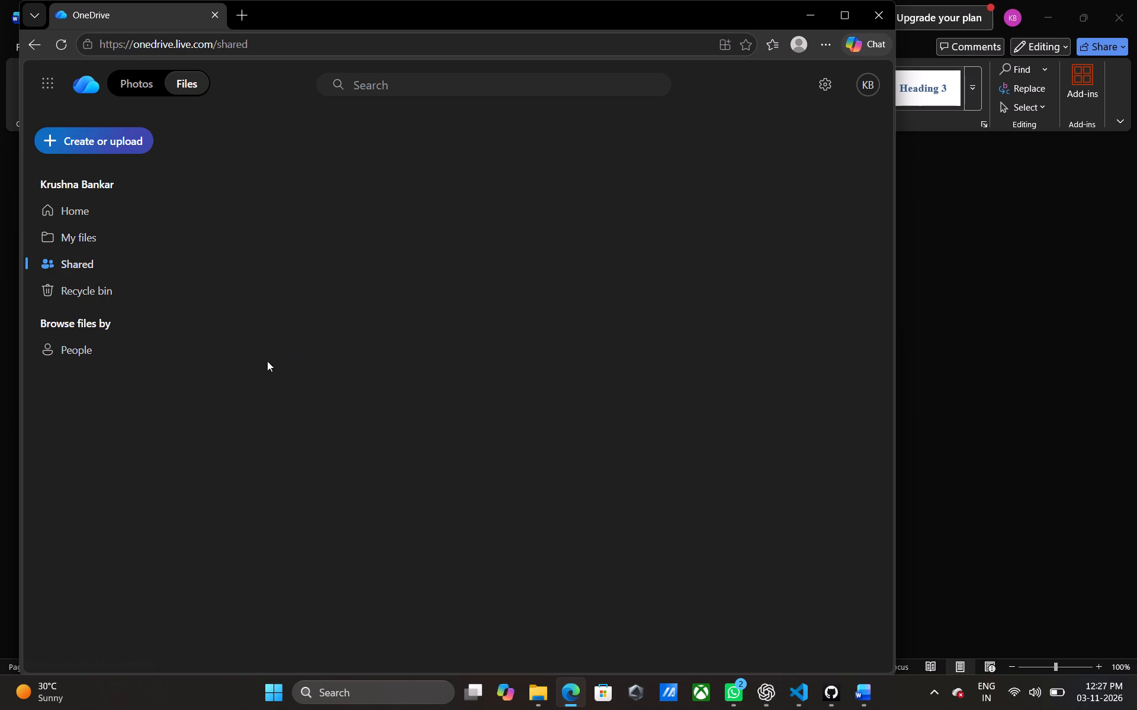
{"action": "left_click", "coordinate": [89, 233]}
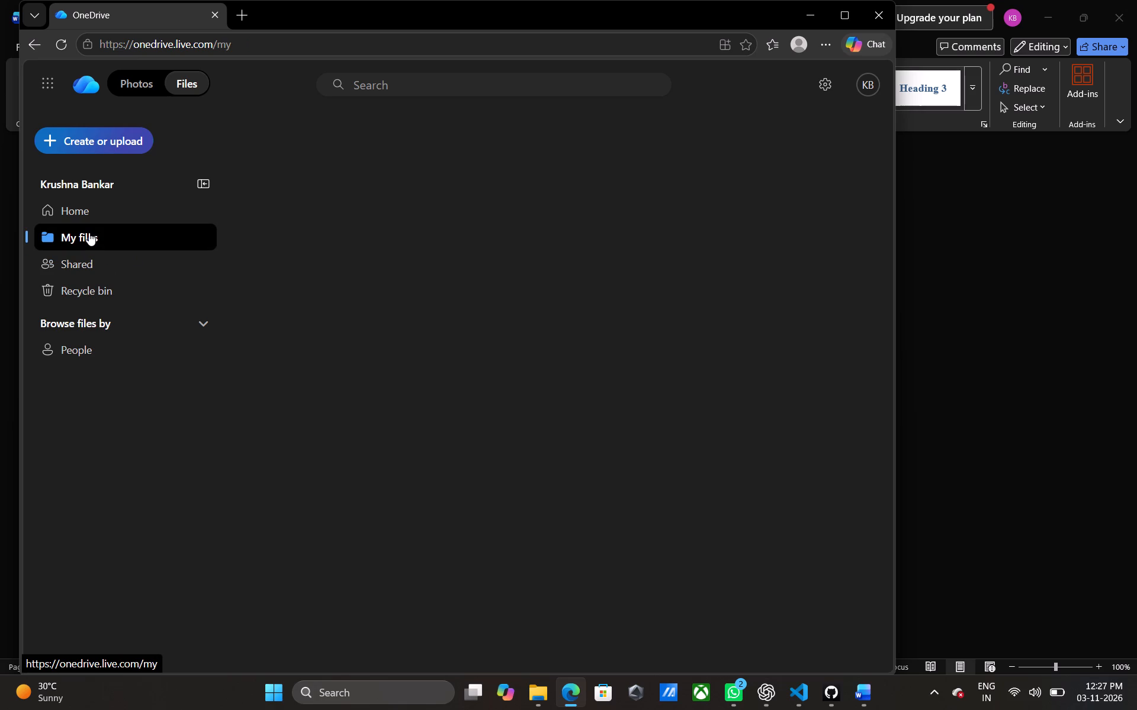
{"action": "left_click", "coordinate": [882, 18]}
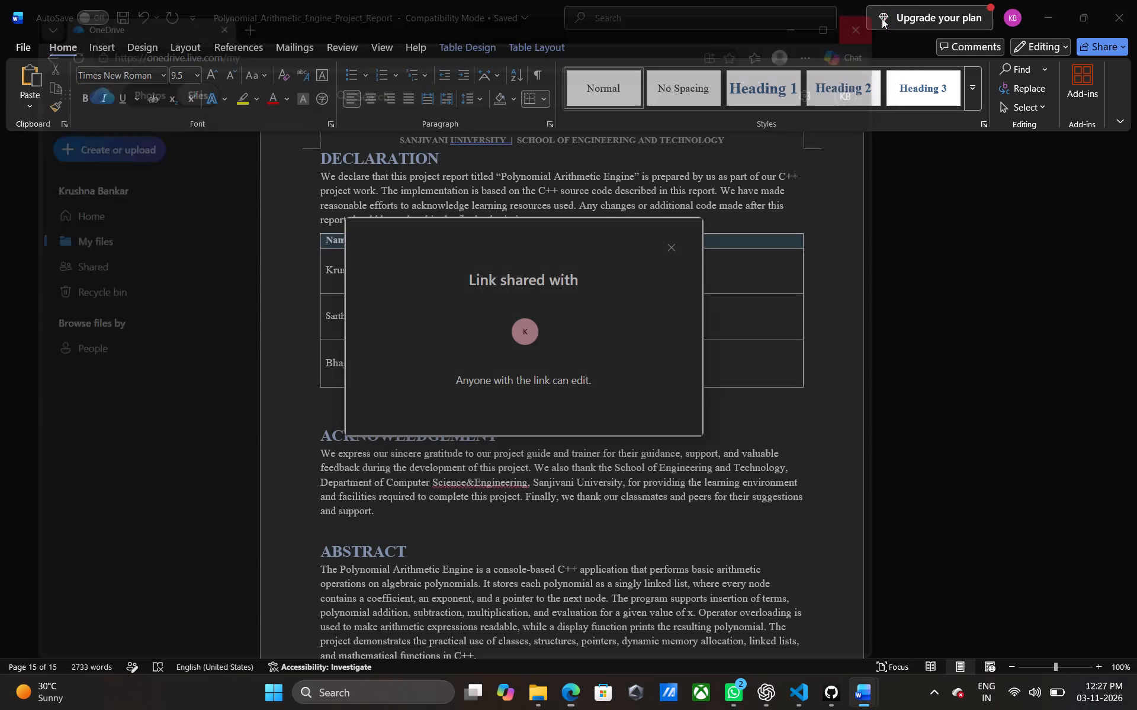
Copy the sharing link for the Polynomial Arithmetic Engine report, leaving it editable by anyone with the link.
{"action": "left_click", "coordinate": [673, 241]}
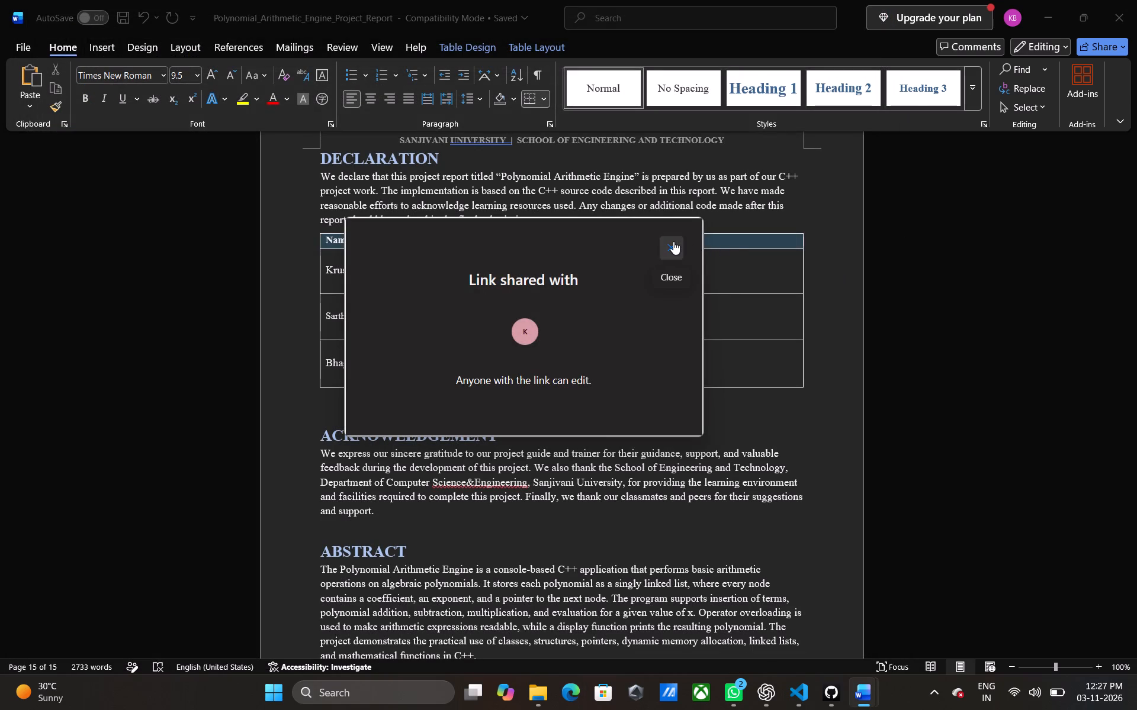
{"action": "left_click", "coordinate": [1107, 40]}
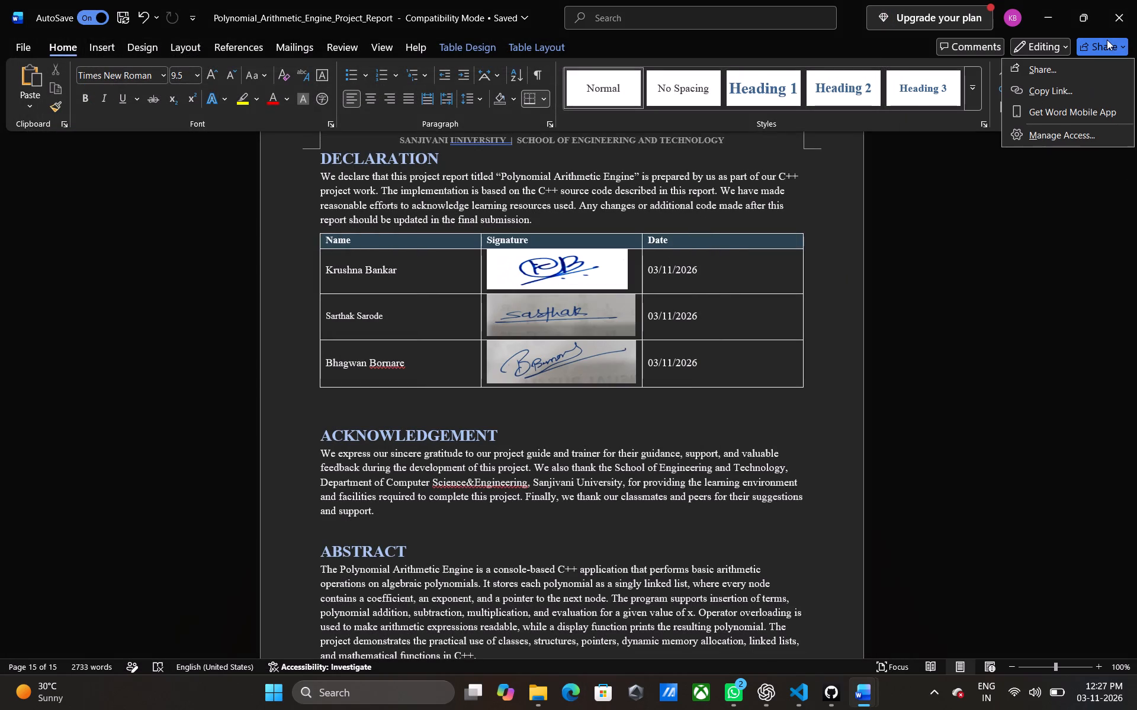
{"action": "left_click", "coordinate": [1053, 71]}
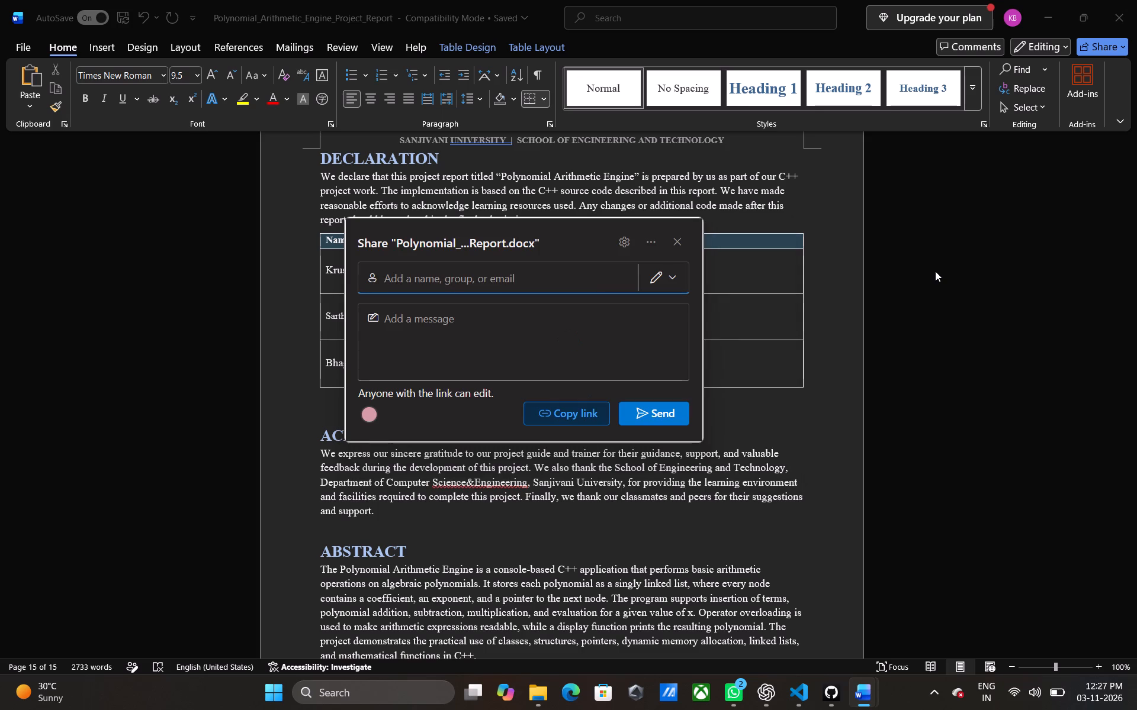
{"action": "left_click", "coordinate": [579, 418]}
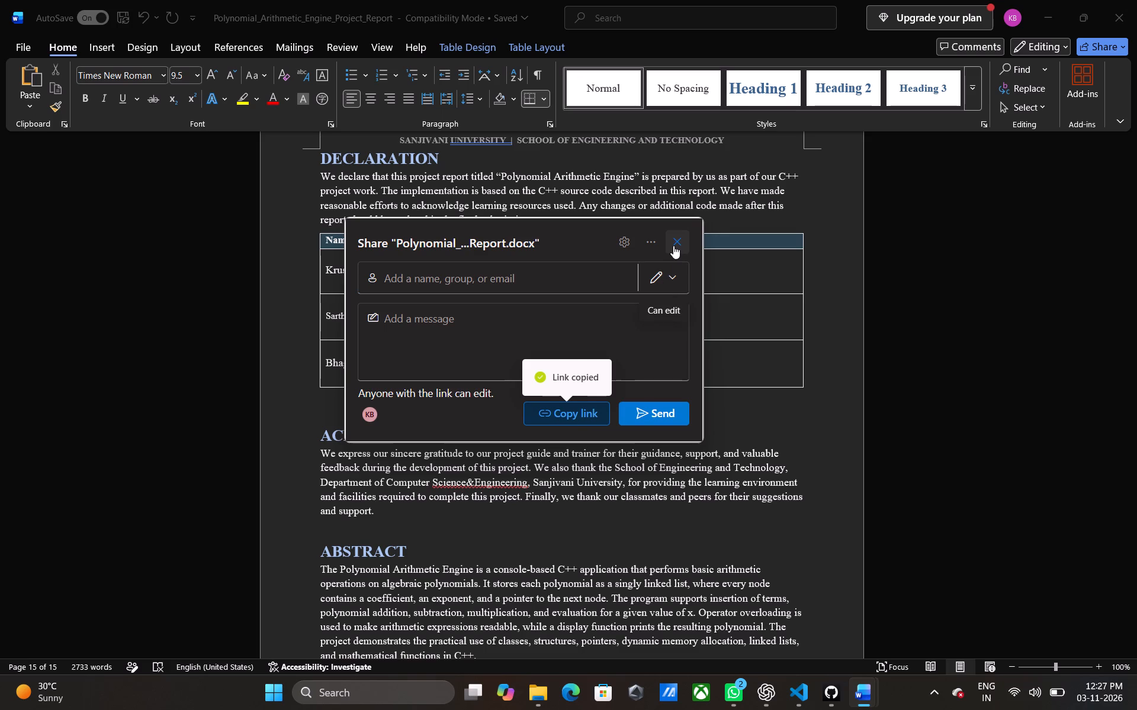
{"action": "left_click", "coordinate": [673, 246]}
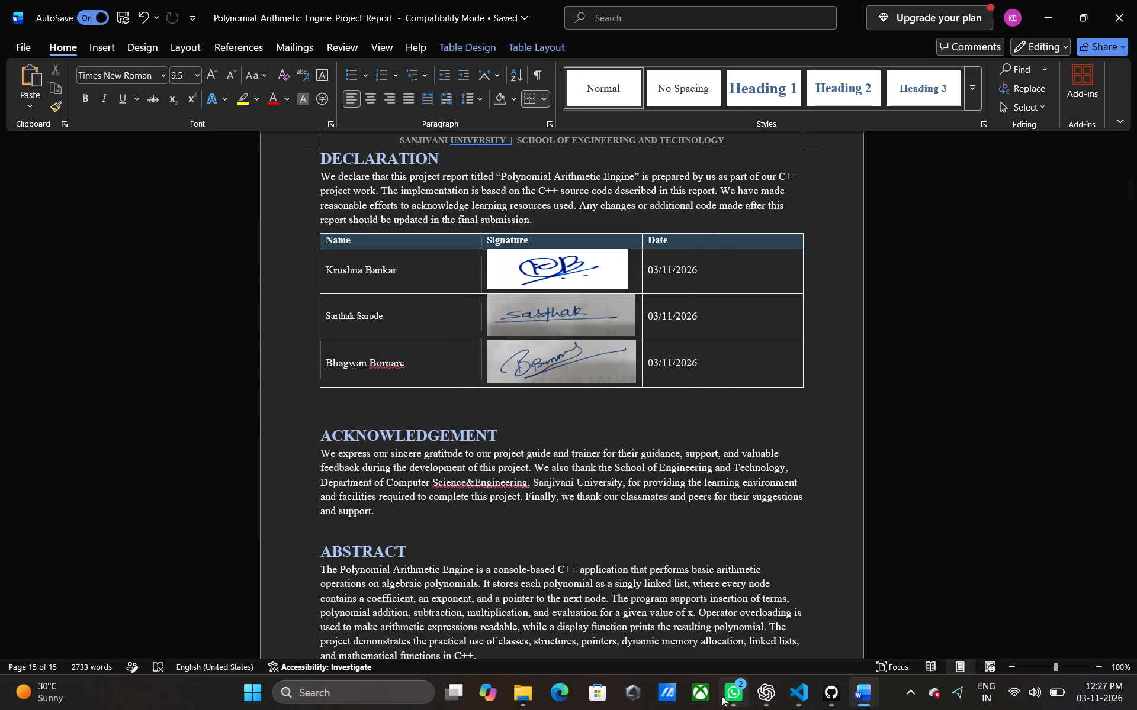
Switch to WhatsApp.
{"action": "left_click", "coordinate": [726, 694]}
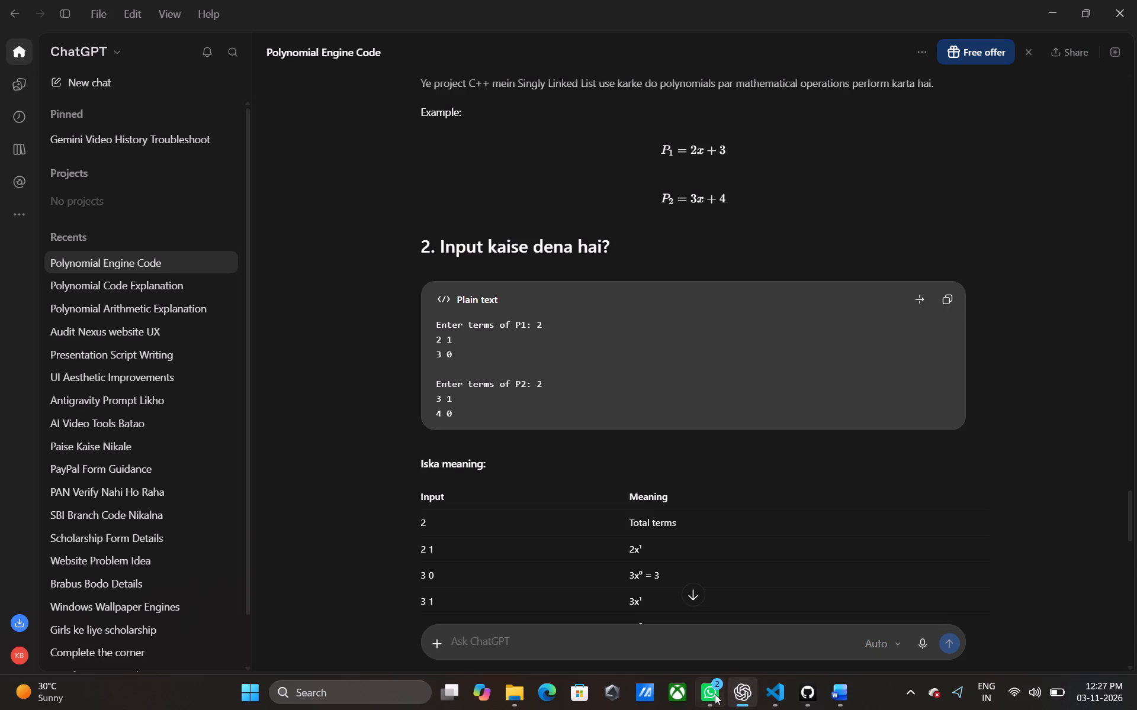
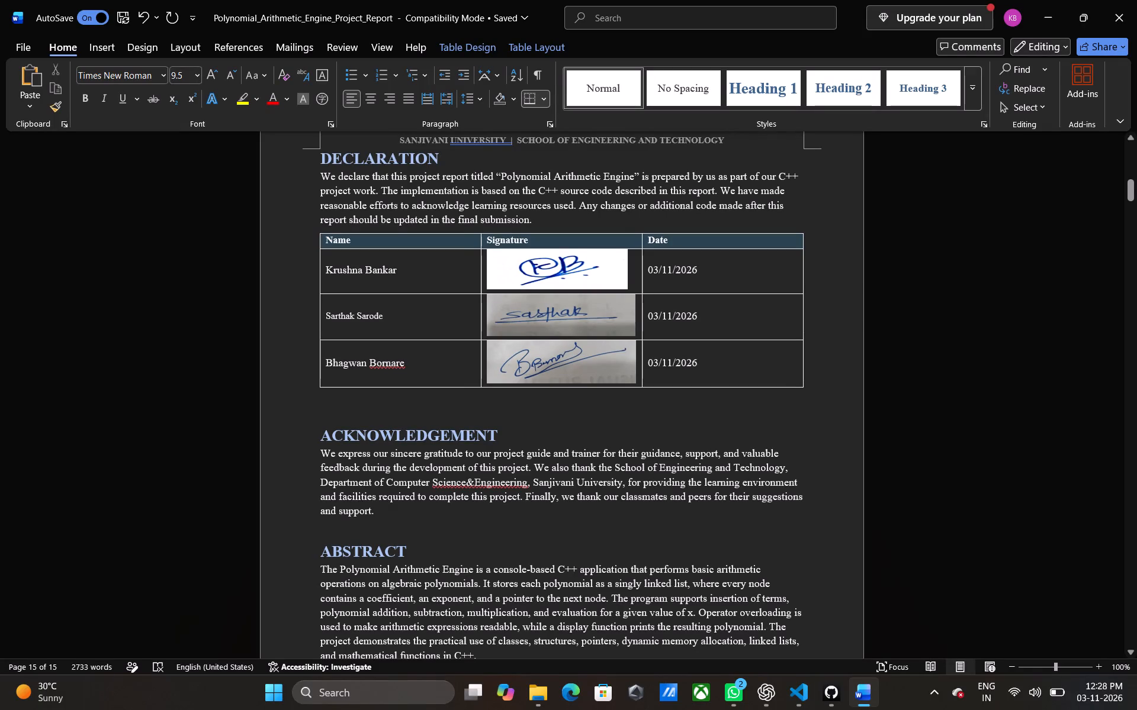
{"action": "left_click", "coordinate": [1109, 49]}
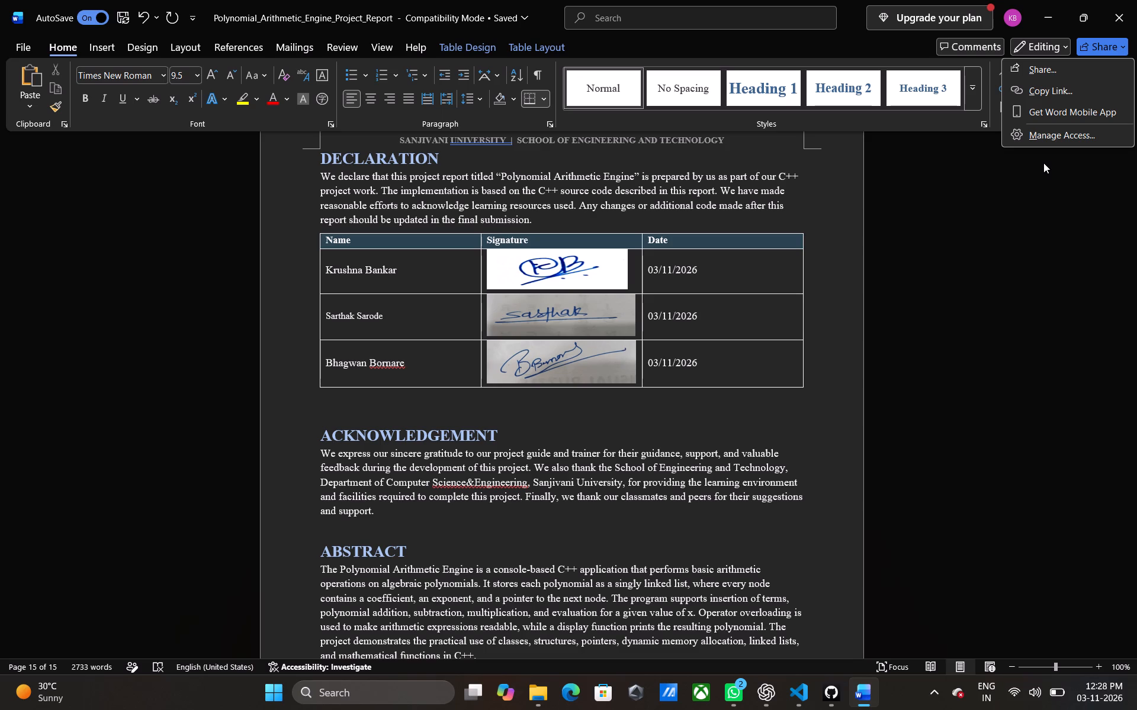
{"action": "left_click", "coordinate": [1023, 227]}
Save a copy of the report as a Word Document in the Games folder on New Volume (D:), accepting the newest file format.
{"action": "left_click", "coordinate": [24, 49]}
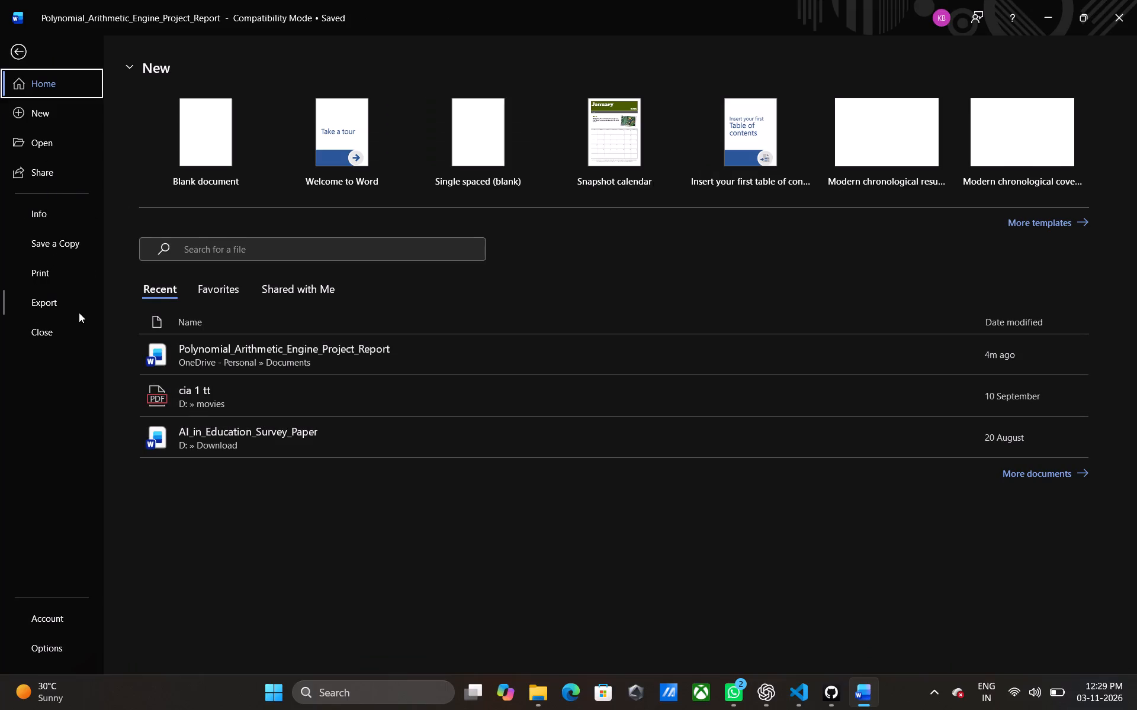
{"action": "left_click", "coordinate": [46, 246]}
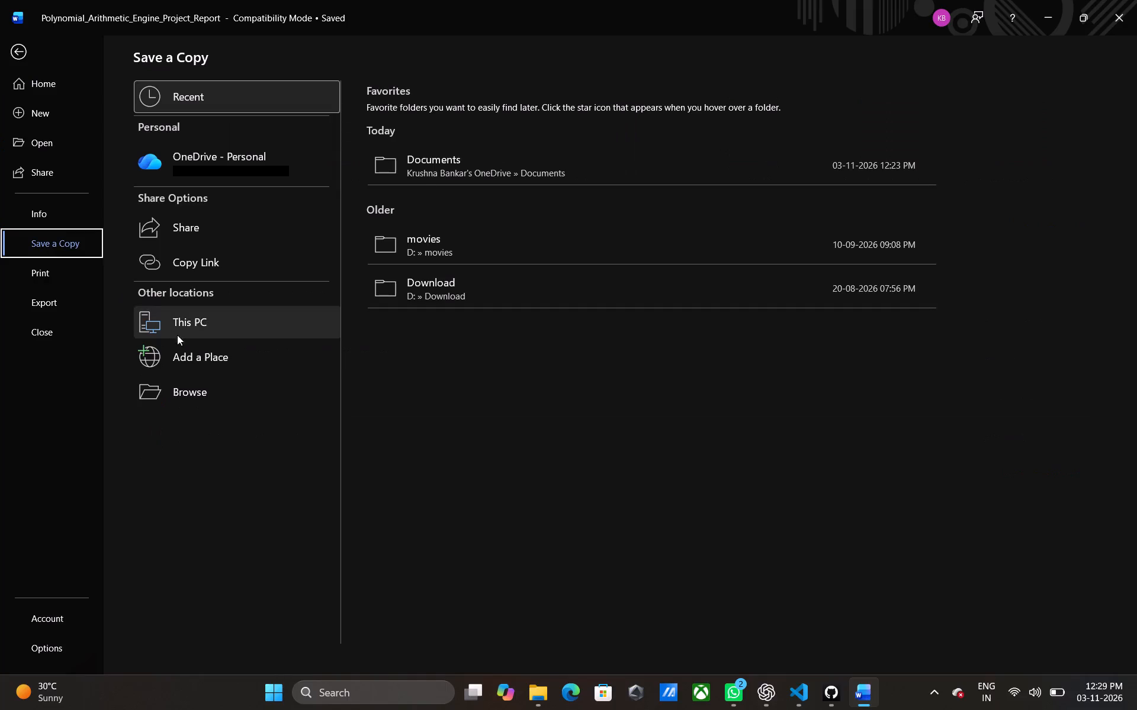
{"action": "left_click", "coordinate": [174, 329]}
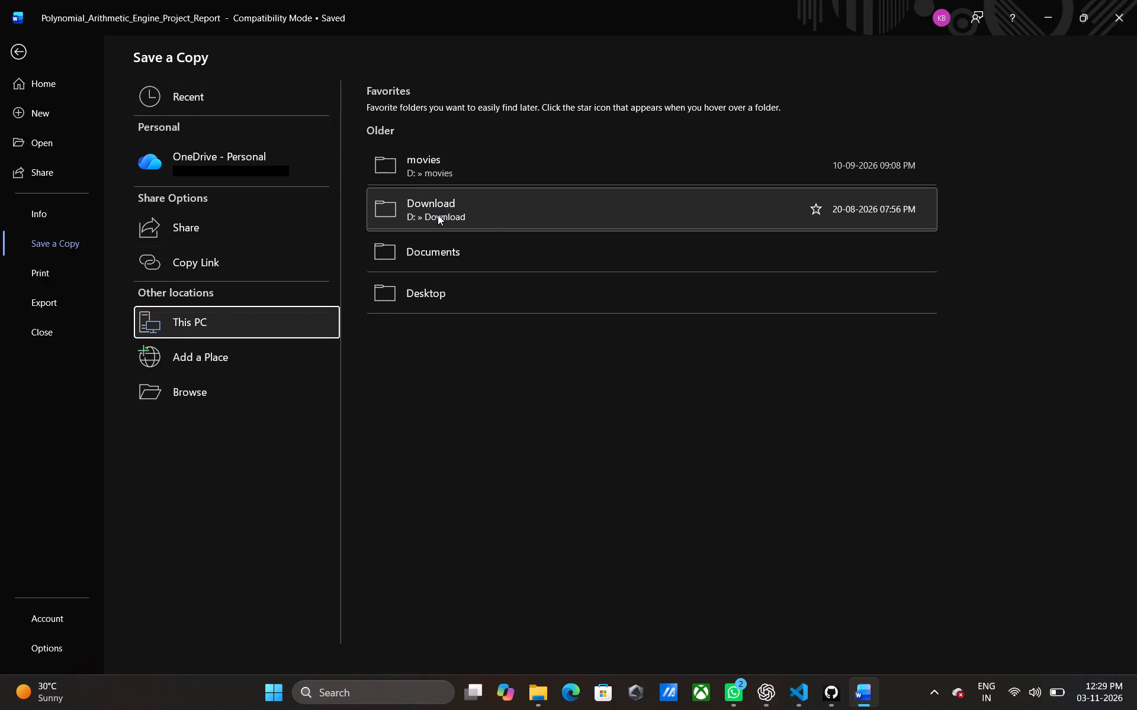
{"action": "left_click", "coordinate": [438, 215]}
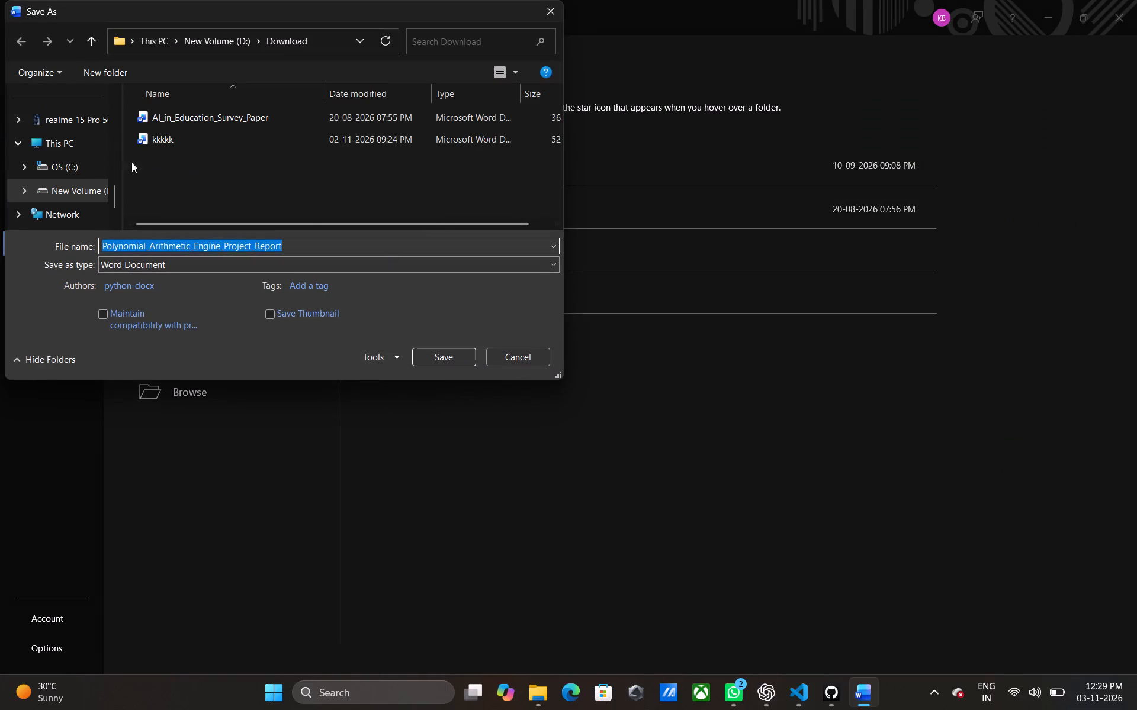
{"action": "scroll", "coordinate": [28, 162], "scroll_direction": "down", "scroll_amount": 3}
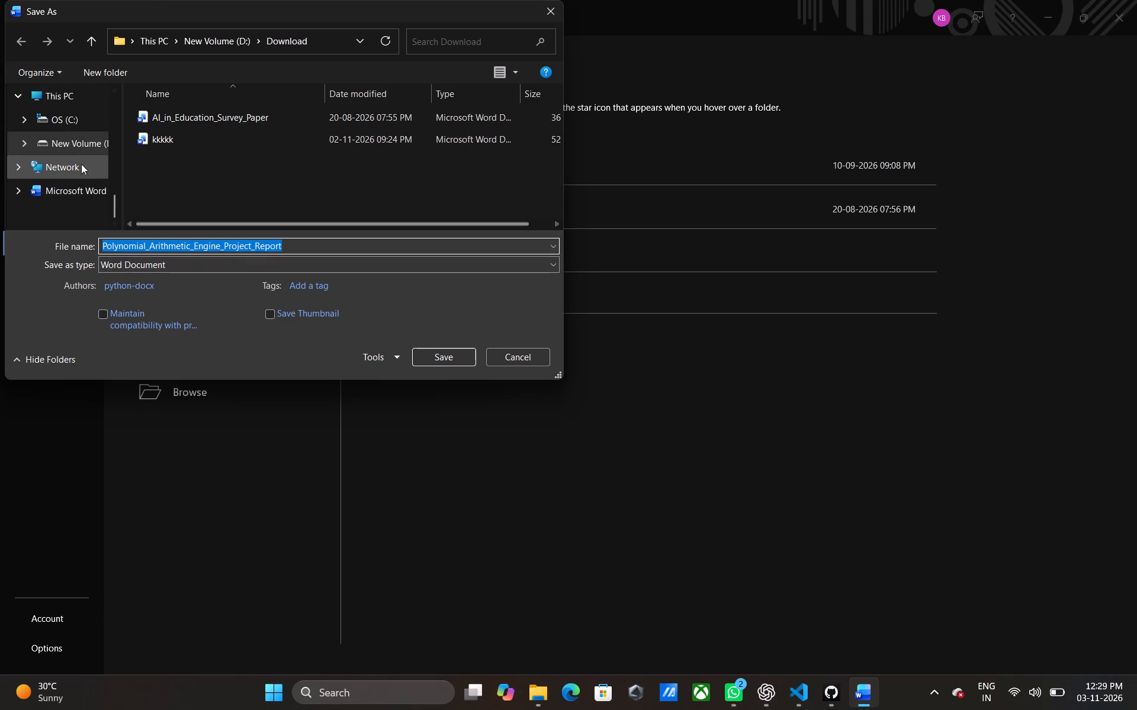
{"action": "left_click", "coordinate": [72, 148]}
{"action": "scroll", "coordinate": [228, 189], "scroll_direction": "right", "scroll_amount": 1}
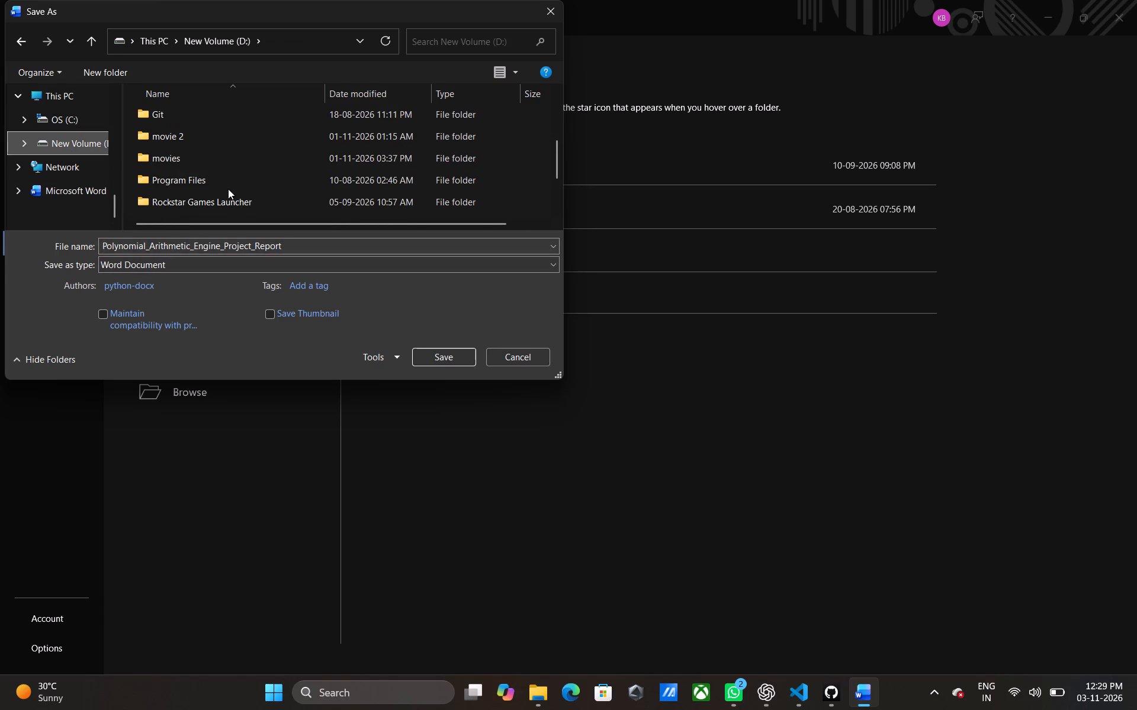
{"action": "scroll", "coordinate": [228, 189], "scroll_direction": "down", "scroll_amount": 2}
{"action": "scroll", "coordinate": [228, 189], "scroll_direction": "up", "scroll_amount": 1}
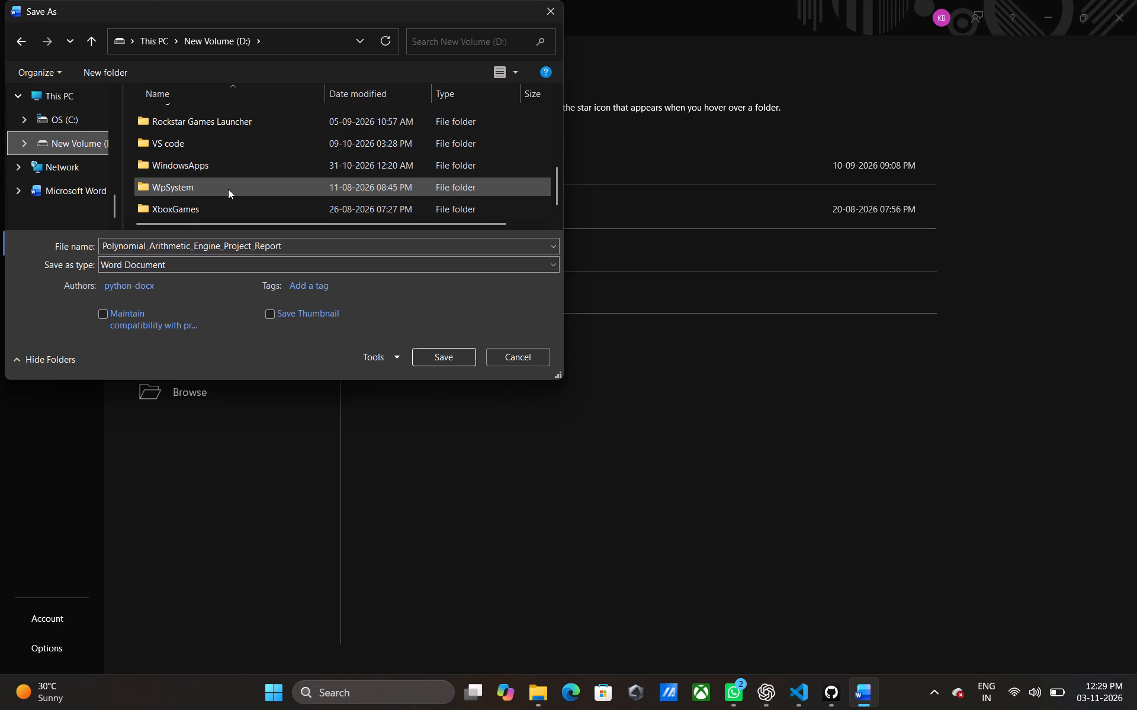
{"action": "scroll", "coordinate": [228, 189], "scroll_direction": "up", "scroll_amount": 1}
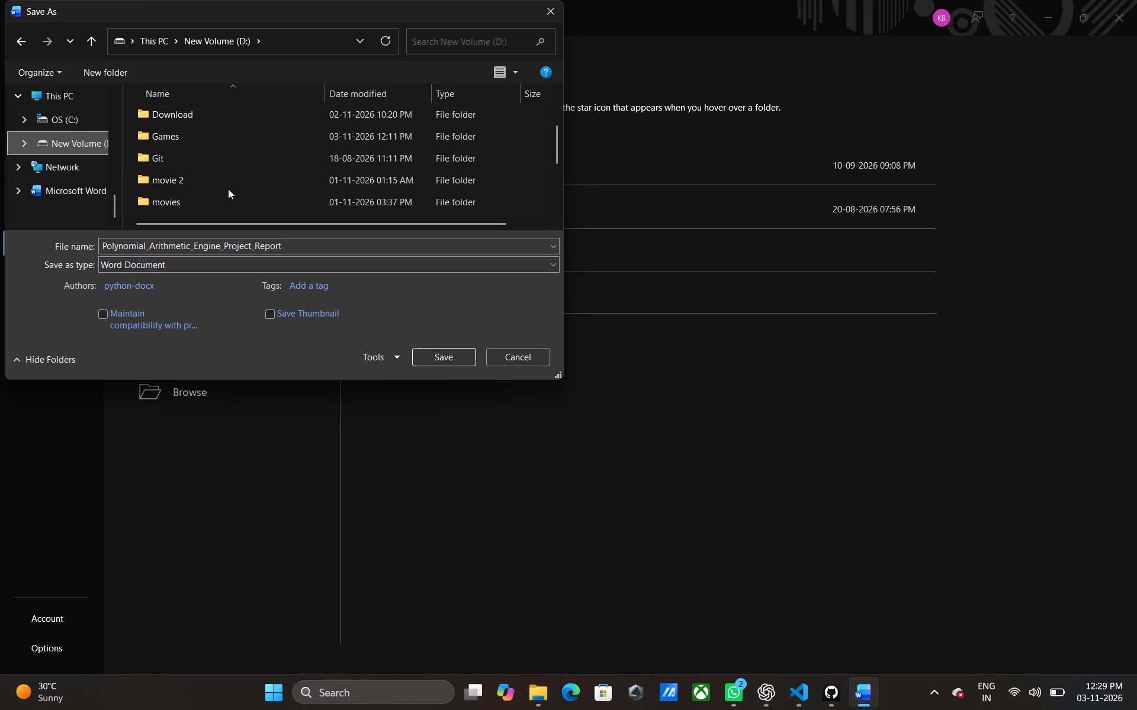
{"action": "double_click", "coordinate": [225, 138]}
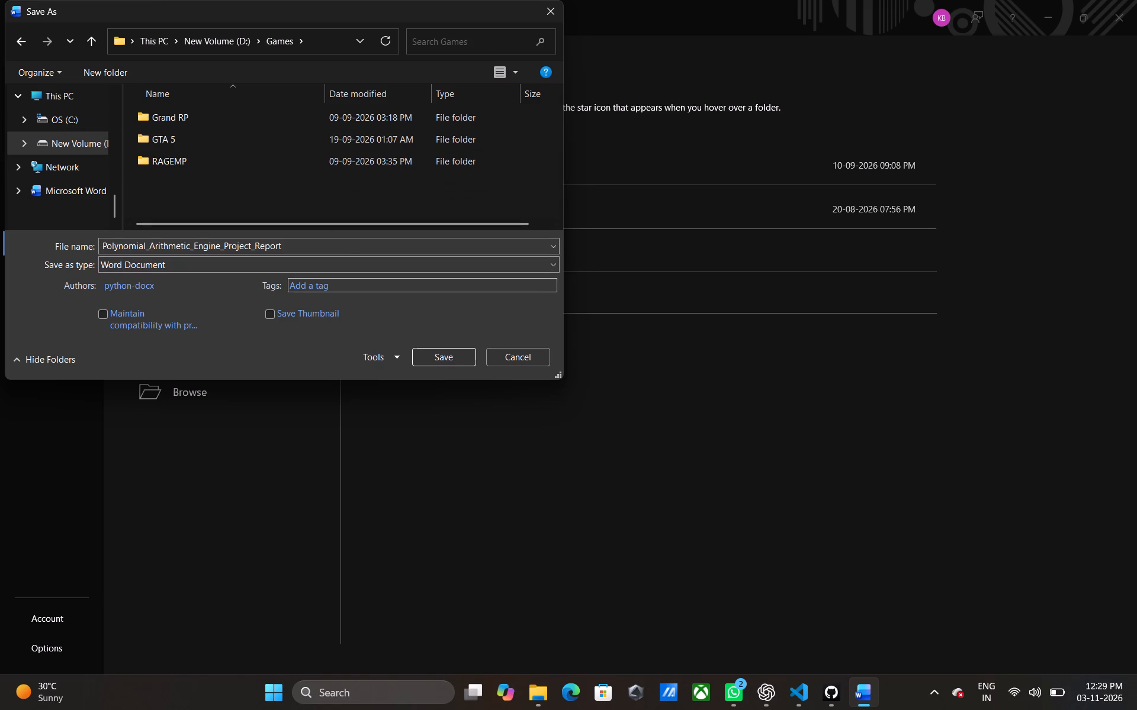
{"action": "left_click", "coordinate": [451, 351]}
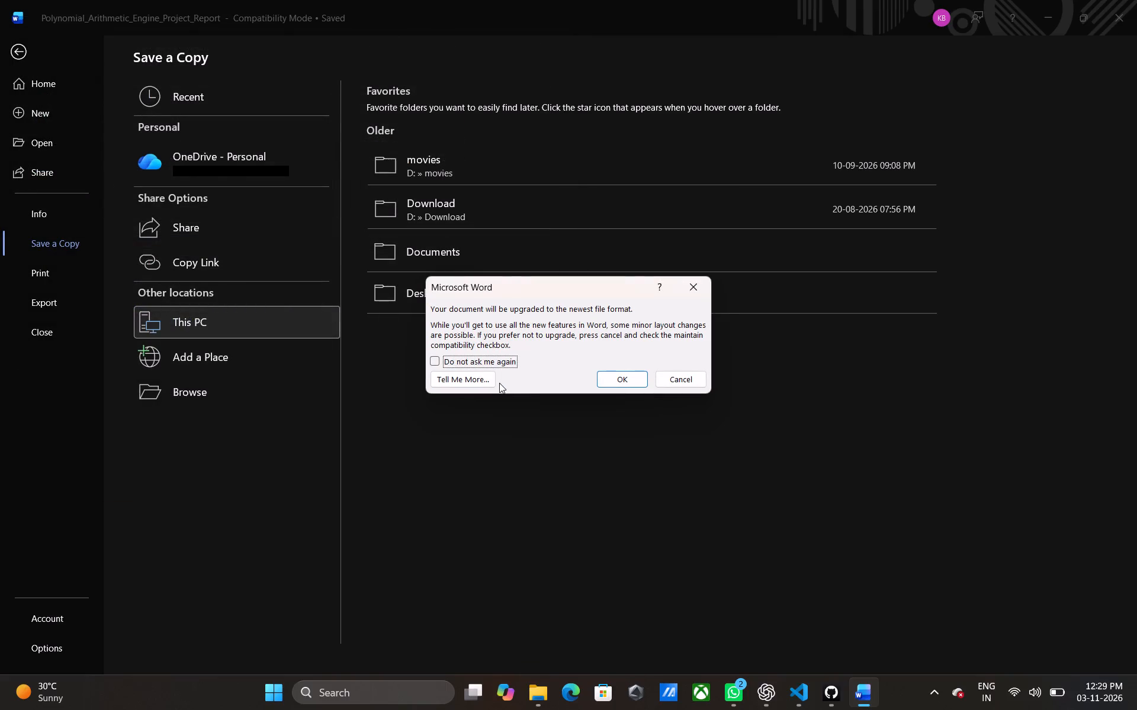
{"action": "left_click", "coordinate": [615, 379]}
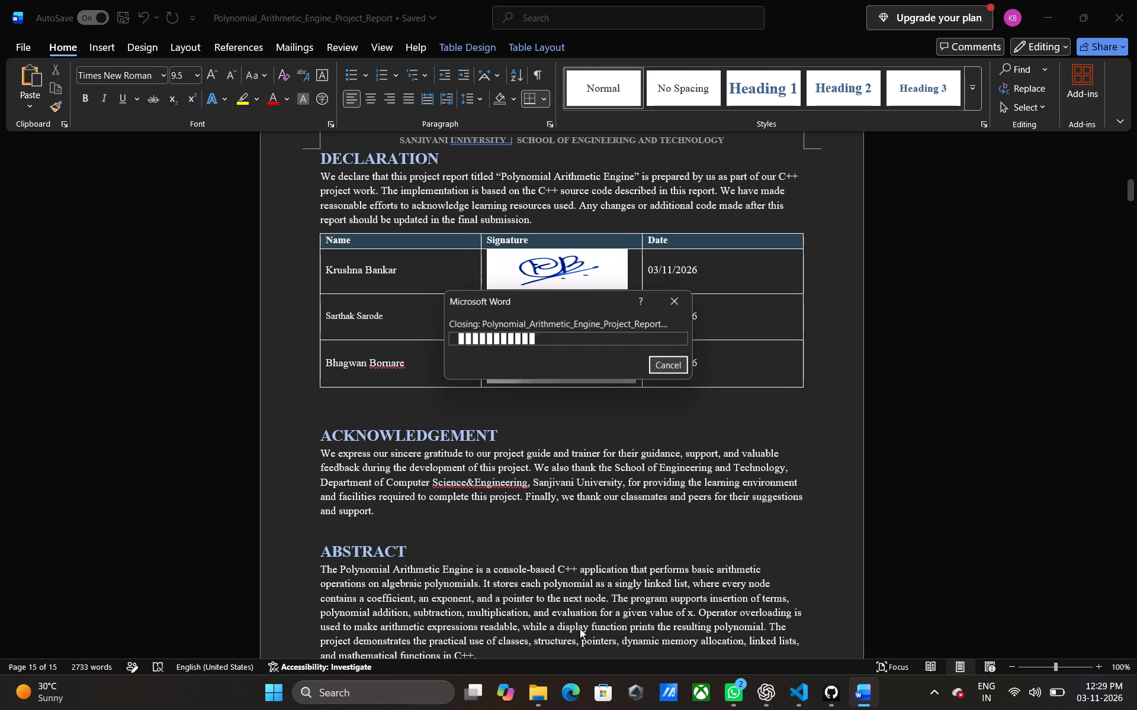
Switch to File Explorer, open the report copy from the Games folder on New Volume (D:), and check its Declaration page.
{"action": "left_click", "coordinate": [540, 692]}
{"action": "left_click", "coordinate": [540, 692]}
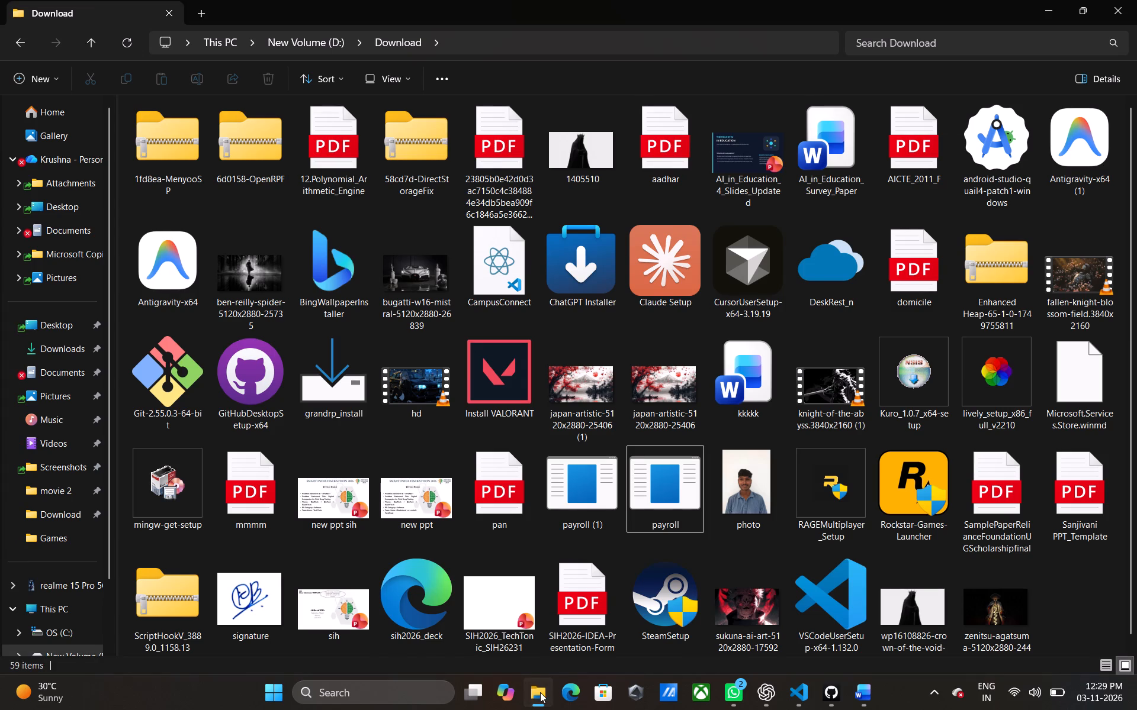
{"action": "left_click", "coordinate": [540, 692]}
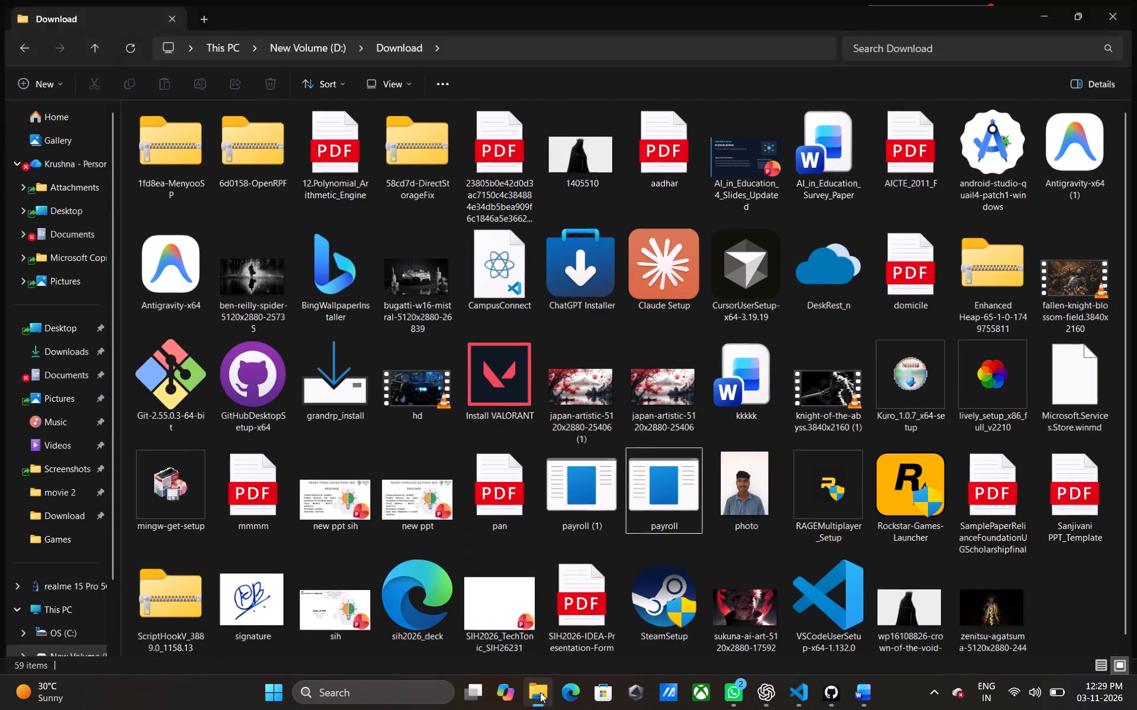
{"action": "scroll", "coordinate": [82, 566], "scroll_direction": "down", "scroll_amount": 5}
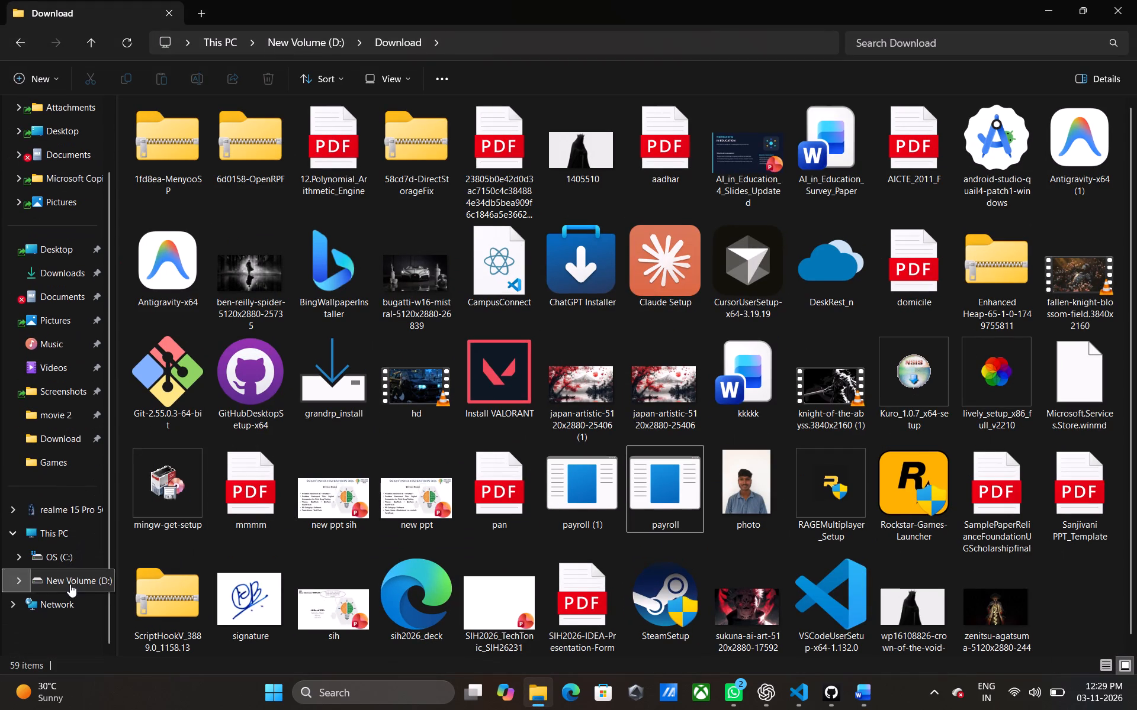
{"action": "left_click", "coordinate": [72, 593]}
{"action": "left_click", "coordinate": [68, 579]}
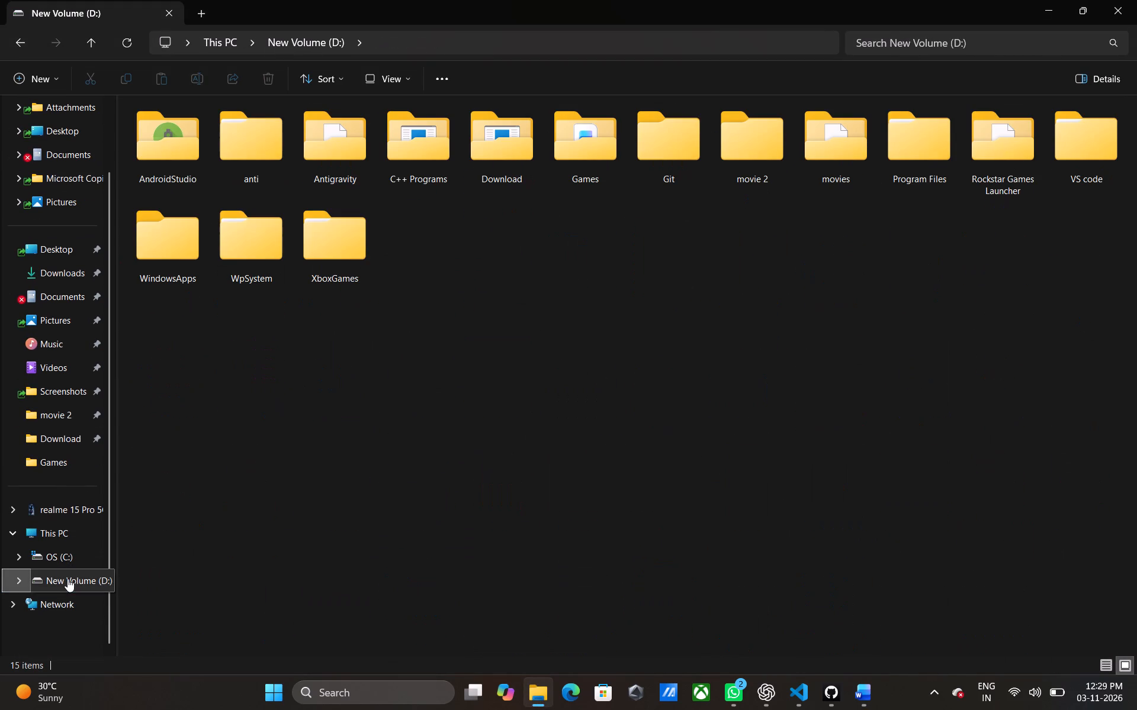
{"action": "double_click", "coordinate": [603, 172]}
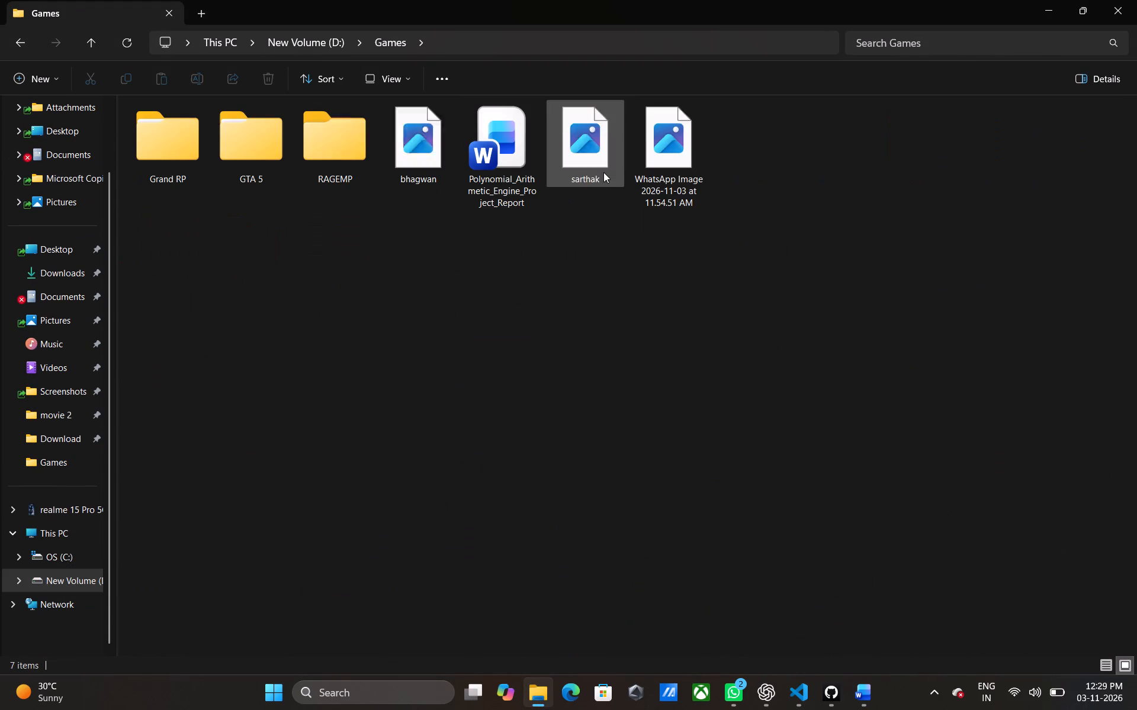
{"action": "double_click", "coordinate": [517, 145]}
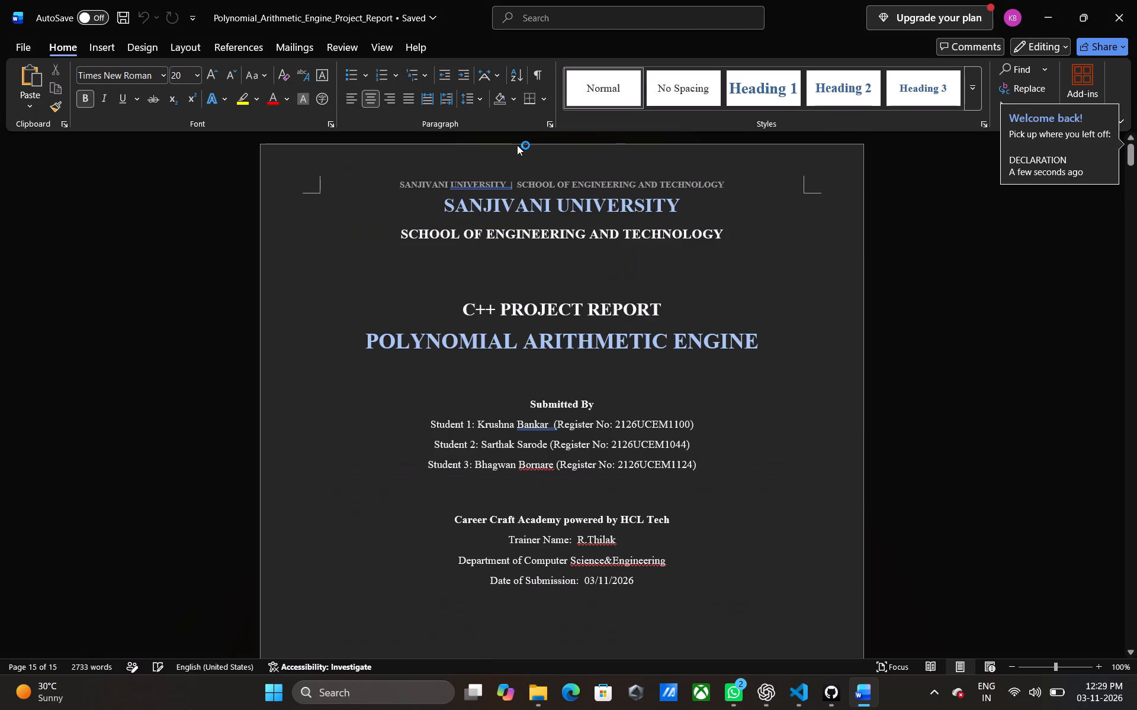
{"action": "left_click", "coordinate": [540, 684]}
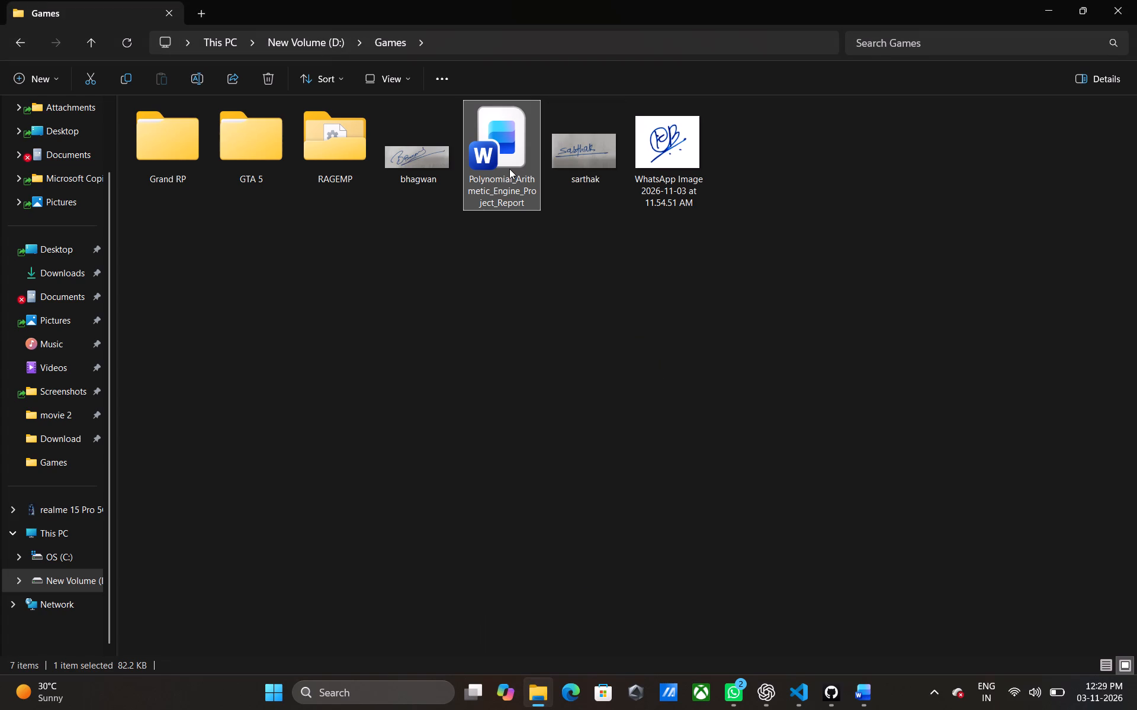
{"action": "double_click", "coordinate": [509, 169]}
{"action": "scroll", "coordinate": [614, 467], "scroll_direction": "down", "scroll_amount": 4}
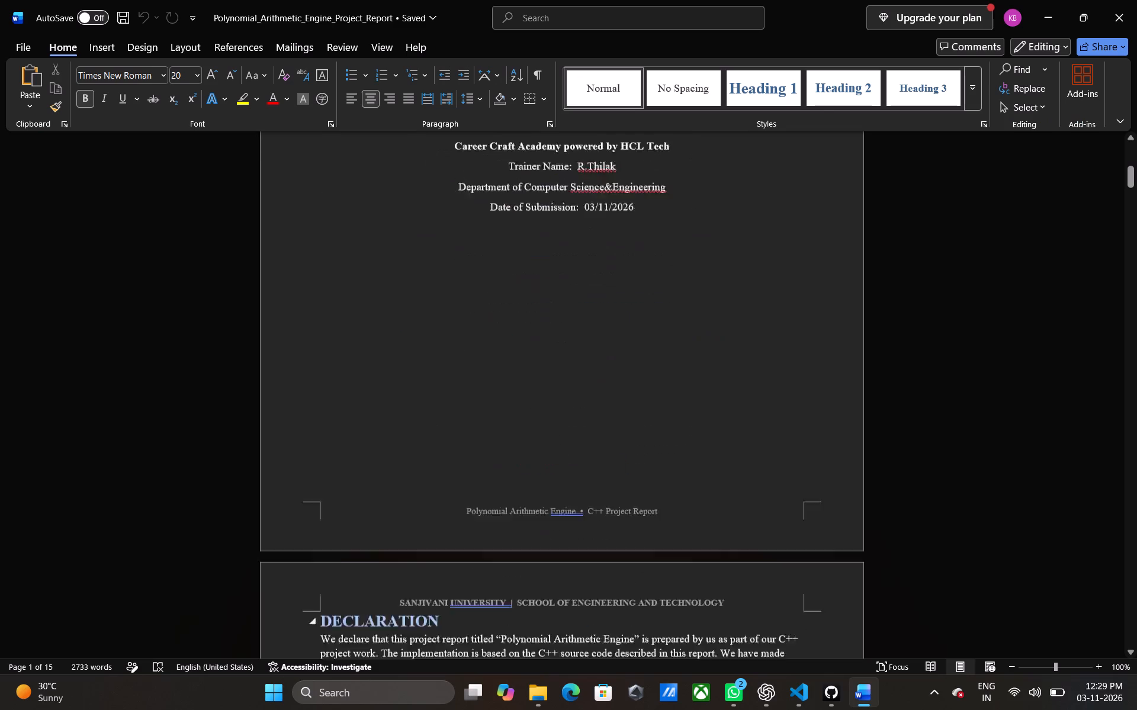
Return to File Explorer and start sharing the Polynomial_Arithmetic_Engine_Project_Report file from the Games folder.
{"action": "left_click", "coordinate": [535, 699]}
{"action": "right_click", "coordinate": [525, 196]}
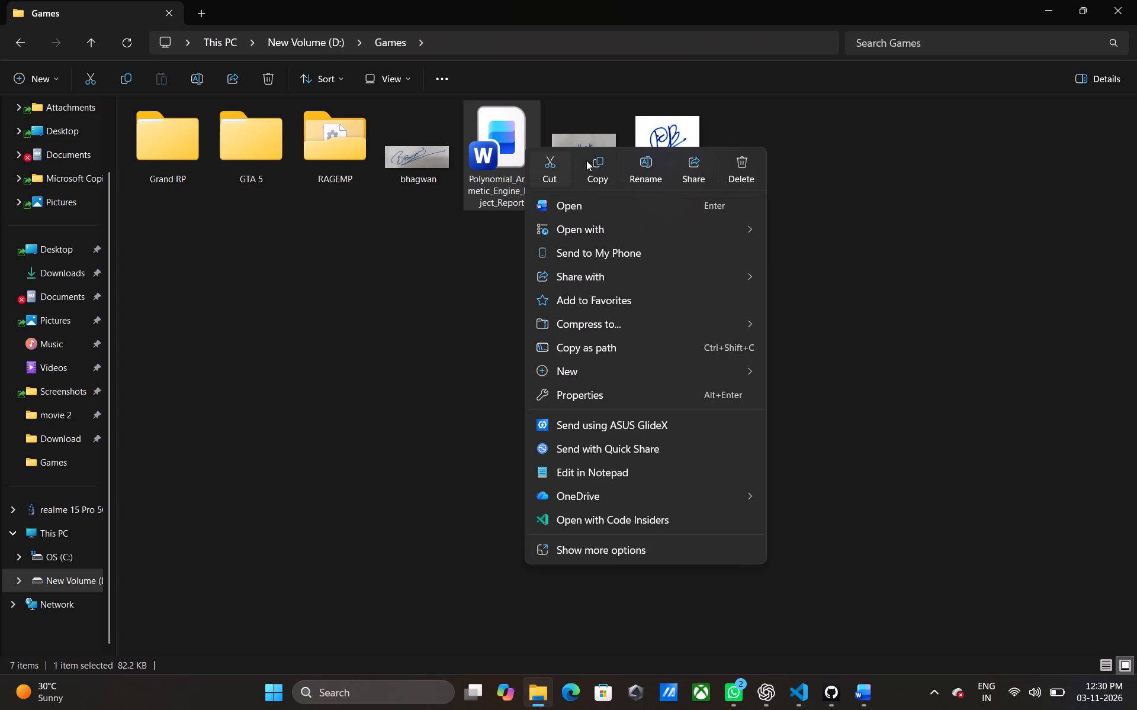
{"action": "left_click", "coordinate": [696, 160]}
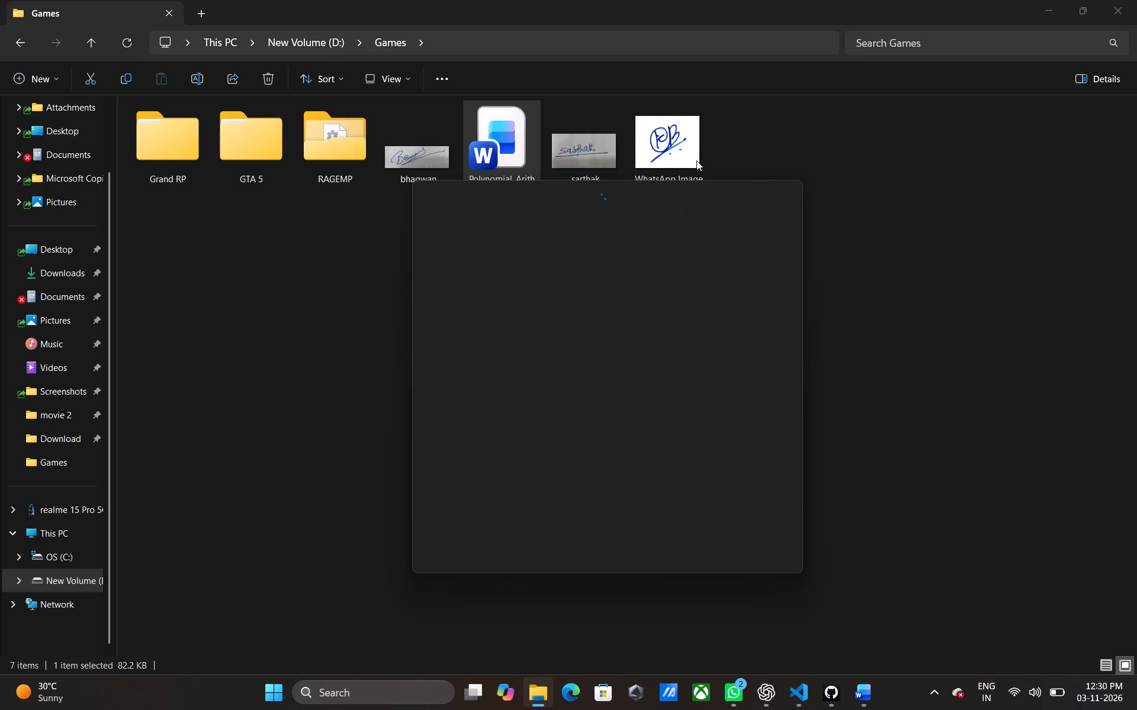